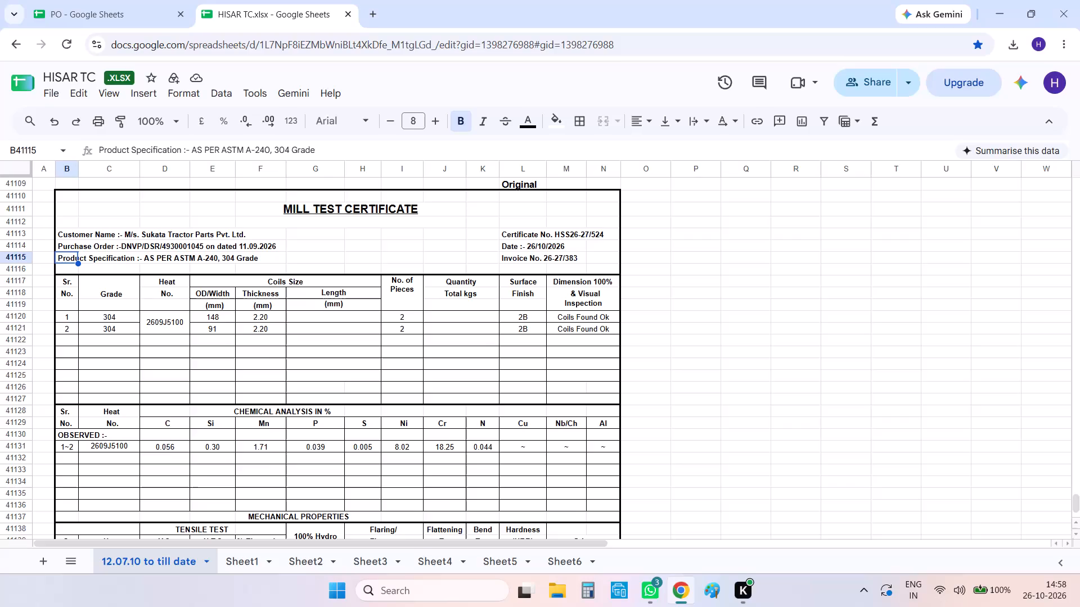
# Switch to the PO spreadsheet and go to the surface cell of the SS RODS 5.00 item.
pyautogui.click(71, 3)
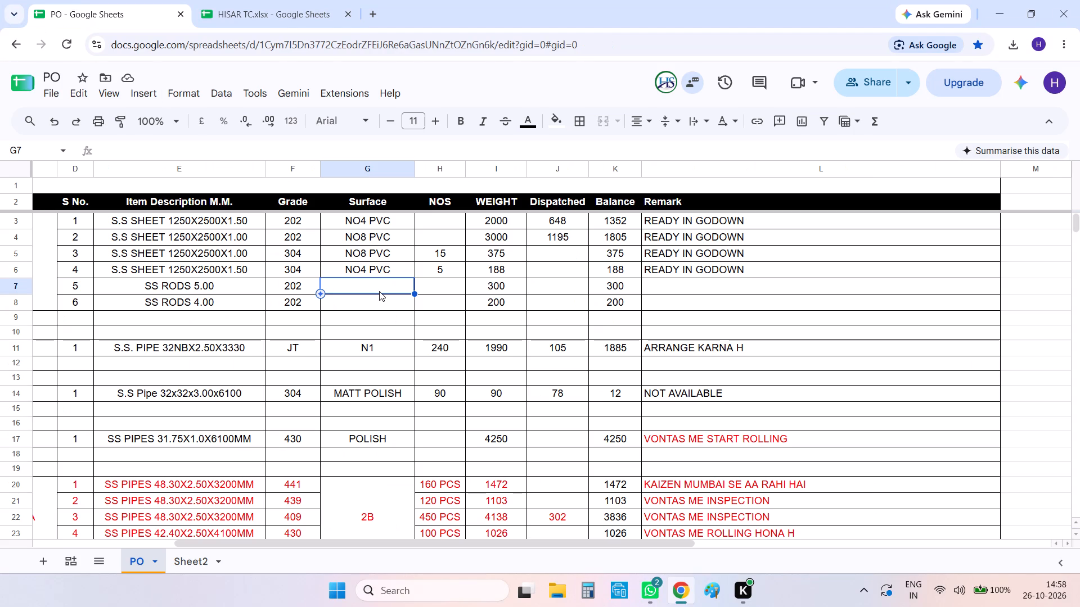
pyautogui.click(379, 291)
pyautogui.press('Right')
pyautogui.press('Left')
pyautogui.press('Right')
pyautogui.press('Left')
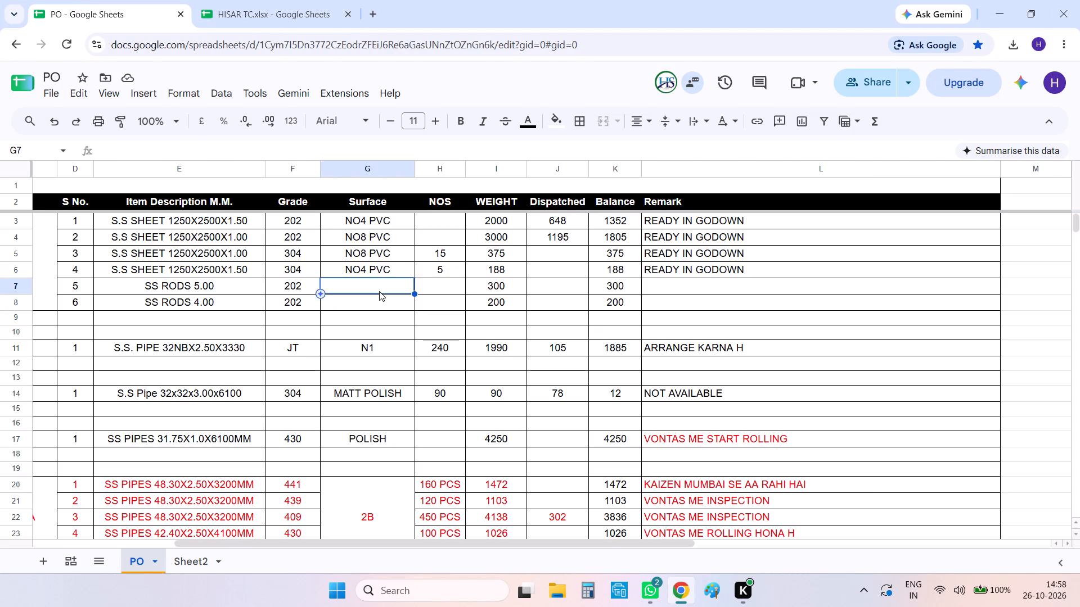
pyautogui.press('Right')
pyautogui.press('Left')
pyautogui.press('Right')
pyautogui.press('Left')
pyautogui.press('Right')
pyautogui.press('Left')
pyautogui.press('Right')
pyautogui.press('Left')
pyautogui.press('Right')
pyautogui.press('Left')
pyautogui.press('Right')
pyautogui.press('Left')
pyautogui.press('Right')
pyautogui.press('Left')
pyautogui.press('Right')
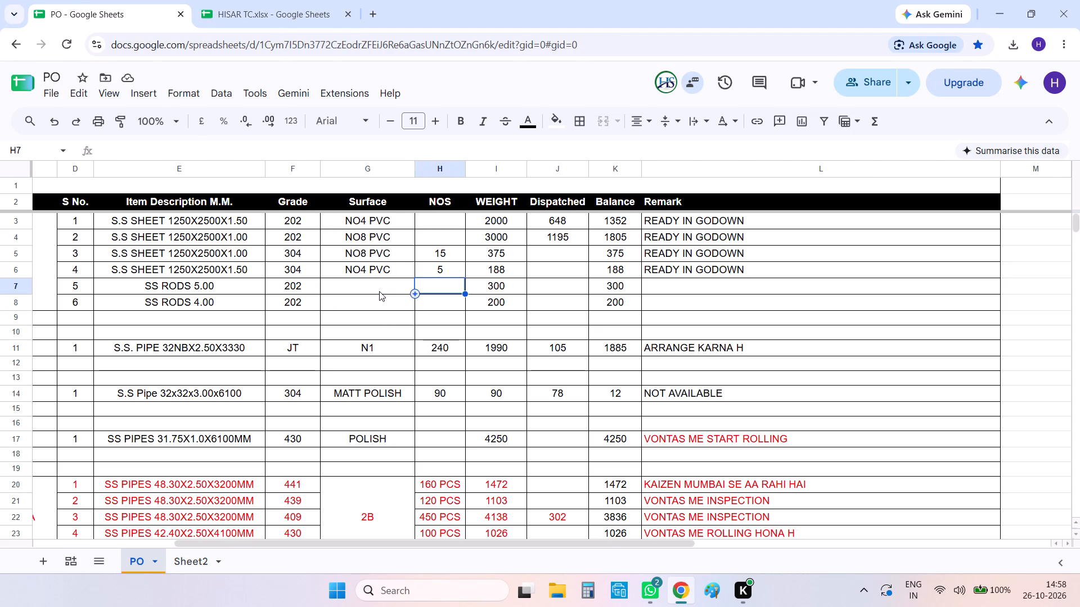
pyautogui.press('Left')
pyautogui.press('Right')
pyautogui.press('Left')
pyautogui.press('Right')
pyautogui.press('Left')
# Review the dispatched and balance weights of the first order's sheet and rod items in the PO list.
pyautogui.press('Right')
pyautogui.press('Right')
pyautogui.press('Right')
pyautogui.press('Right')
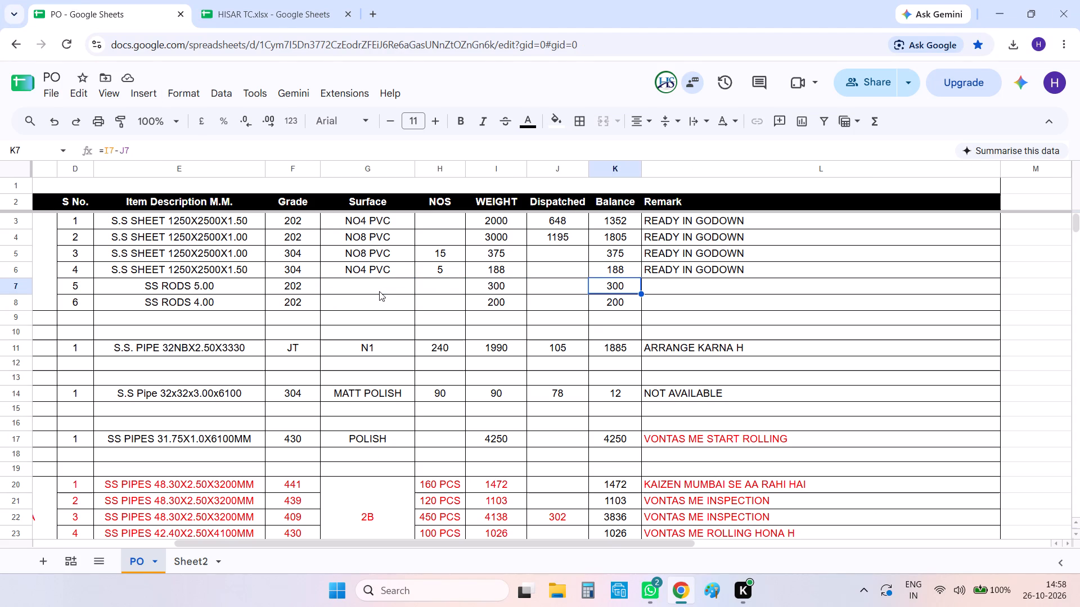
pyautogui.press('Left')
pyautogui.press('Up')
pyautogui.press('Up')
pyautogui.press('Up')
pyautogui.press('Up')
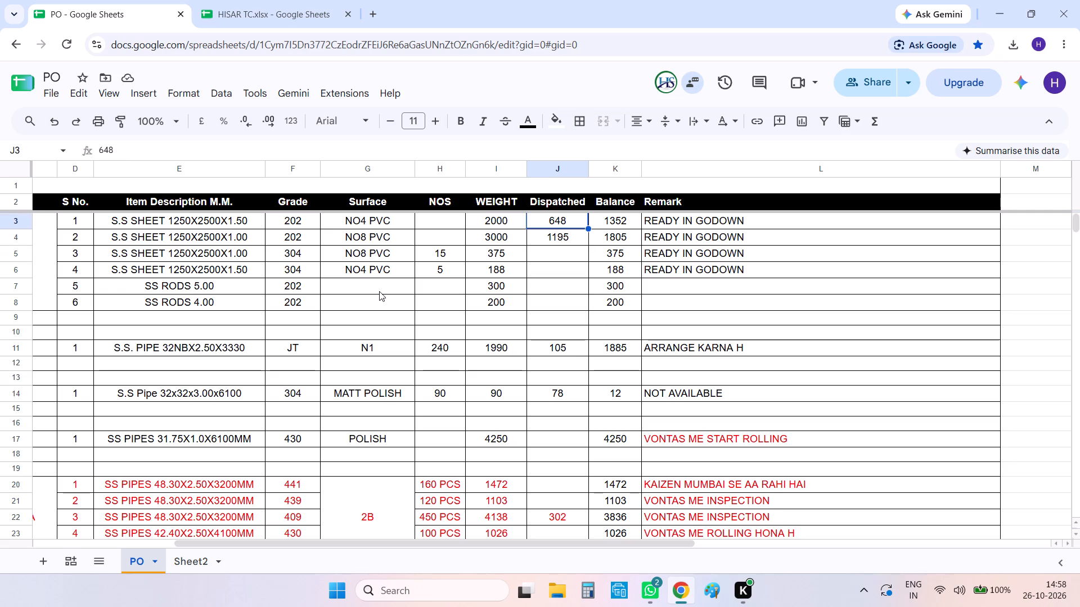
pyautogui.press('Down')
pyautogui.press('Down')
pyautogui.press('Up')
pyautogui.press('Up')
pyautogui.press('Down')
pyautogui.press('Down')
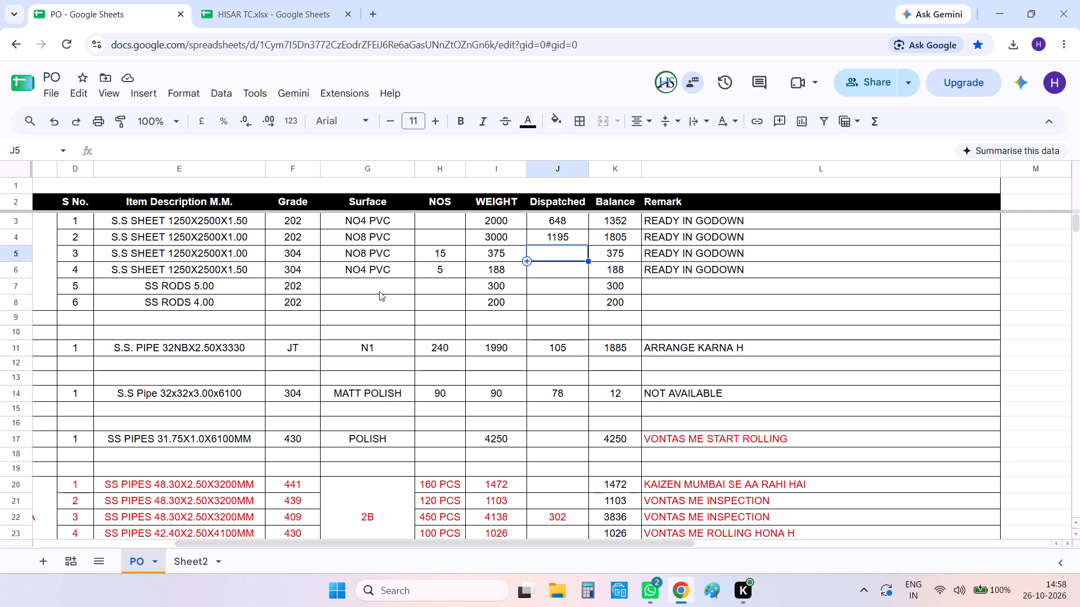
pyautogui.press('Down')
pyautogui.press('Down')
pyautogui.press('Down')
pyautogui.press('Up')
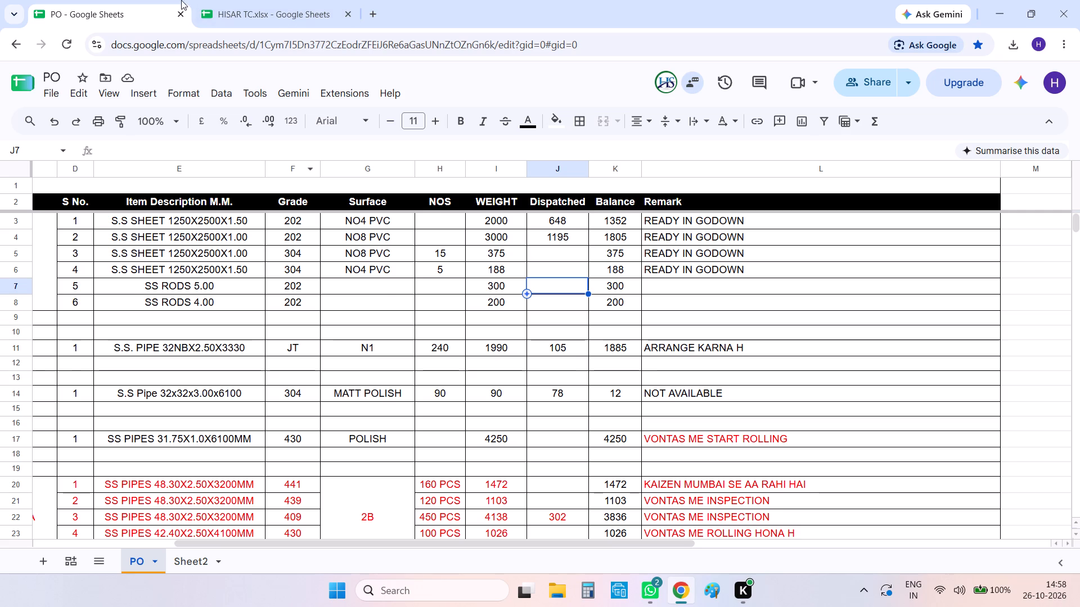
# Open the bookmarked HSSPC STOCK spreadsheet in a new browser tab.
pyautogui.click(379, 7)
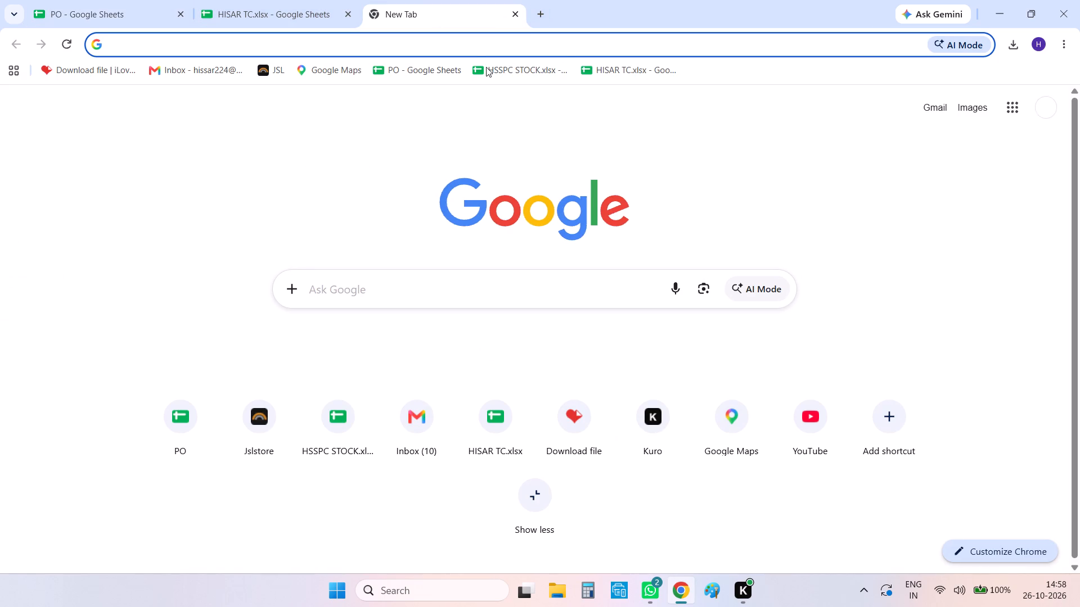
pyautogui.click(512, 75)
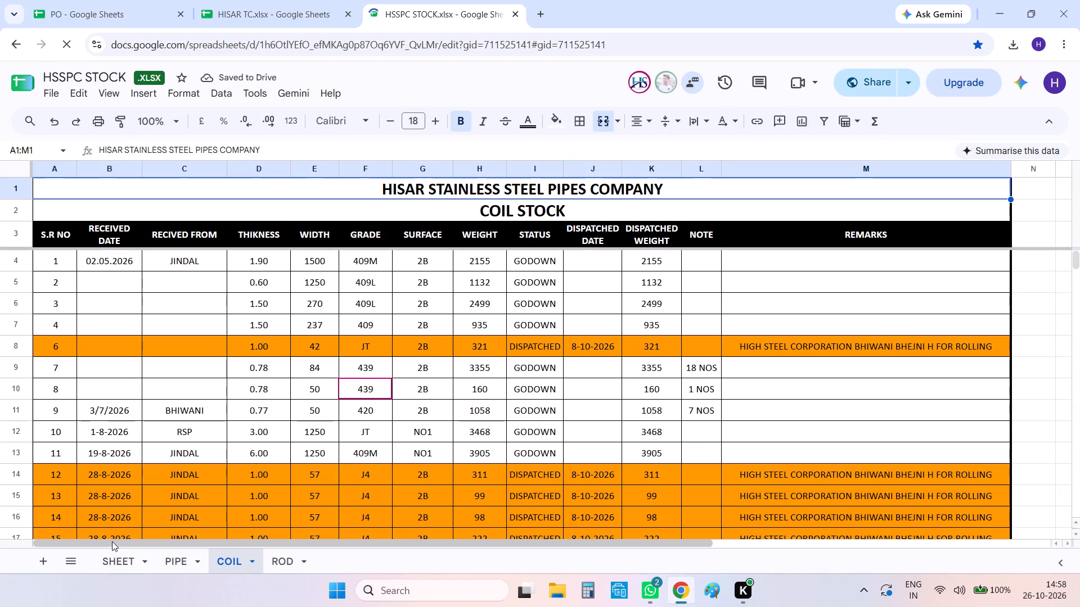
# Examine the thickness column of the COIL stock list down to its last entries.
pyautogui.click(258, 492)
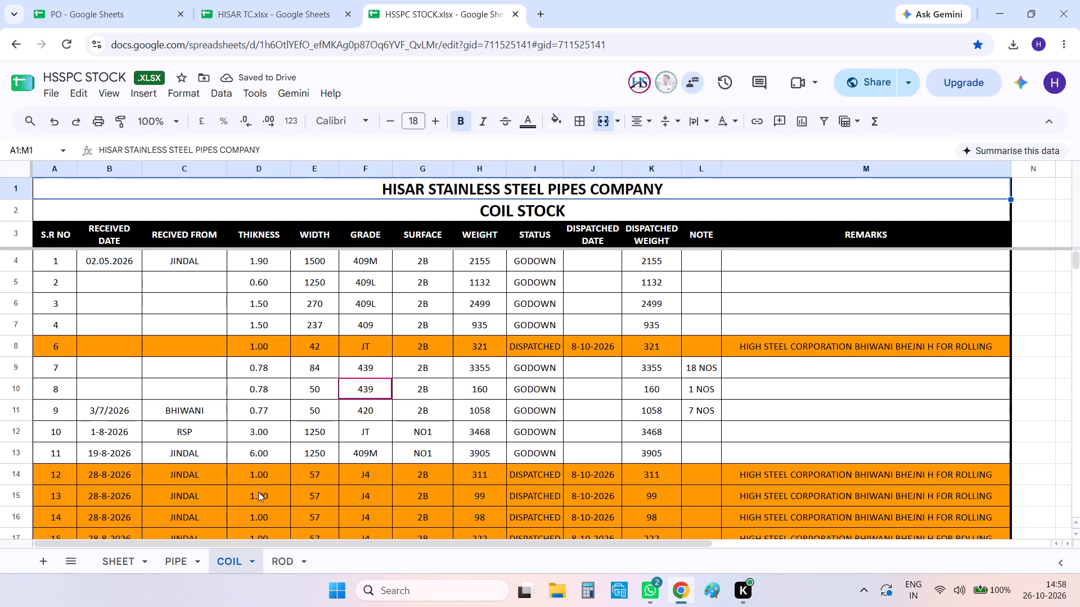
pyautogui.press('Down')
pyautogui.press('Down')
pyautogui.press('Down')
pyautogui.press('Down')
pyautogui.press('Down')
pyautogui.press('Down')
pyautogui.press('Down')
pyautogui.press('Down')
pyautogui.press('Down')
pyautogui.press('Down')
pyautogui.press('Down')
pyautogui.press('Down')
pyautogui.press('Down')
pyautogui.press('Down')
pyautogui.press('Down')
pyautogui.press('Down')
pyautogui.press('Down')
pyautogui.press('Down')
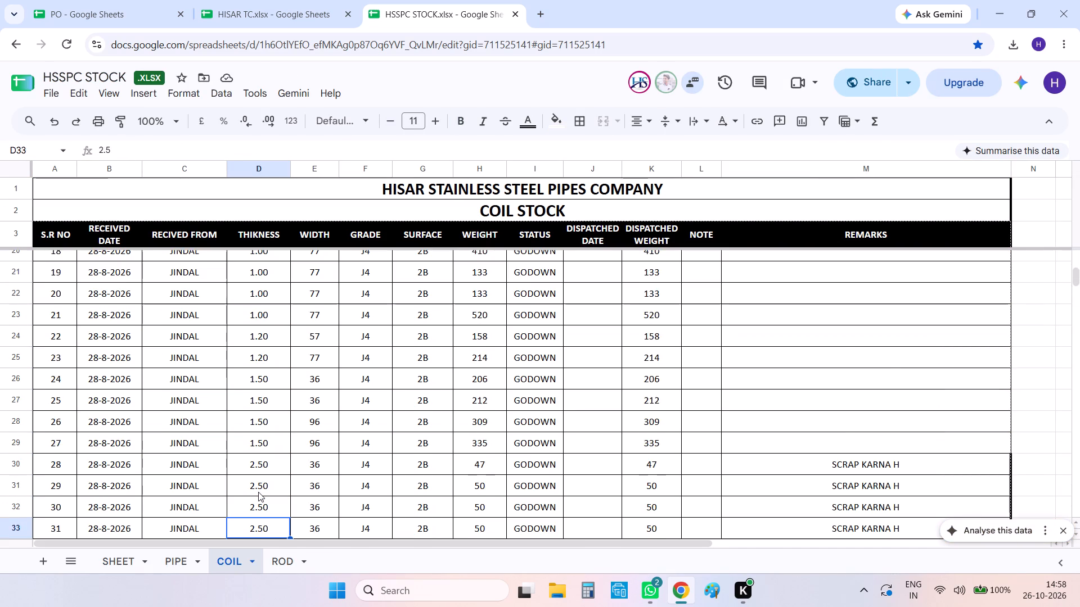
pyautogui.press('Down')
pyautogui.press('Down')
pyautogui.press('Down')
pyautogui.press('Down')
pyautogui.press('Down')
pyautogui.press('Down')
pyautogui.press('Down')
pyautogui.press('Down')
pyautogui.press('Down')
pyautogui.press('Down')
pyautogui.press('Down')
pyautogui.press('Down')
pyautogui.press('Down')
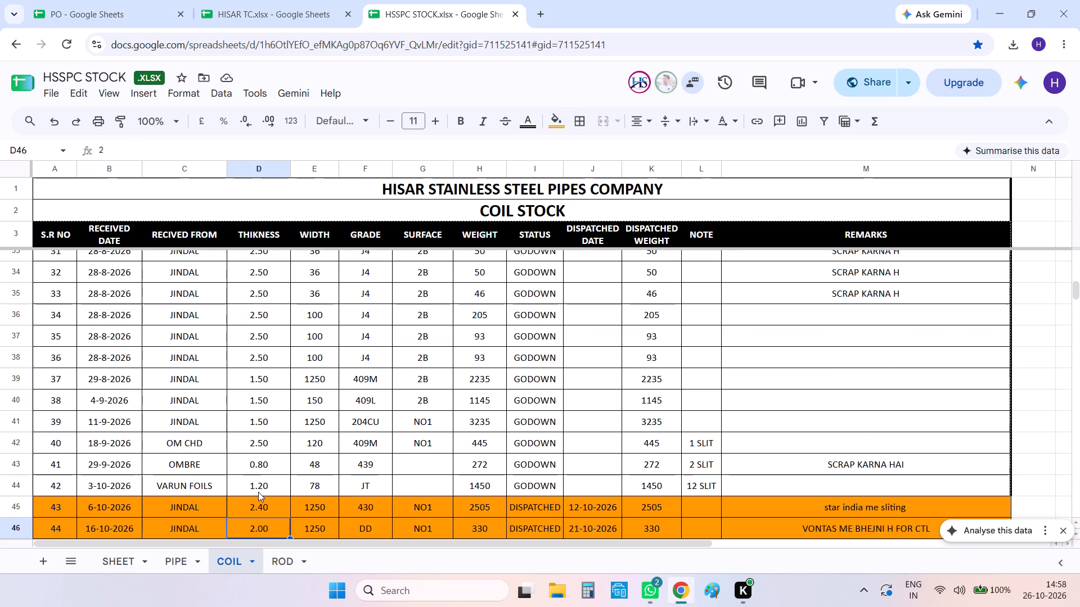
pyautogui.press('Down')
pyautogui.press('Down')
pyautogui.press('Down')
pyautogui.press('Down')
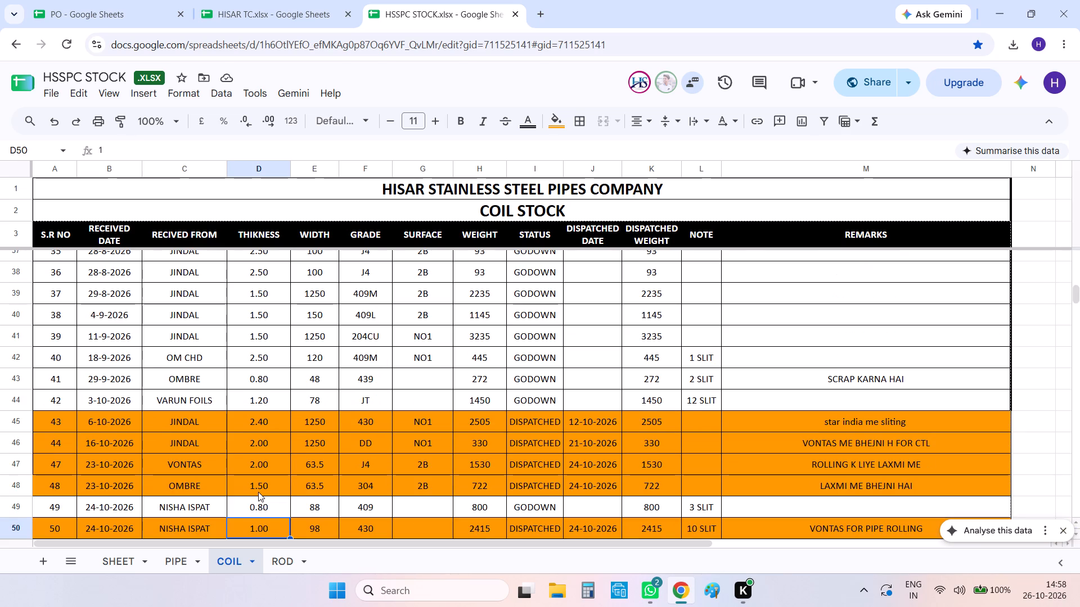
pyautogui.press('Down')
pyautogui.press('Down')
pyautogui.press('Down')
pyautogui.press('Down')
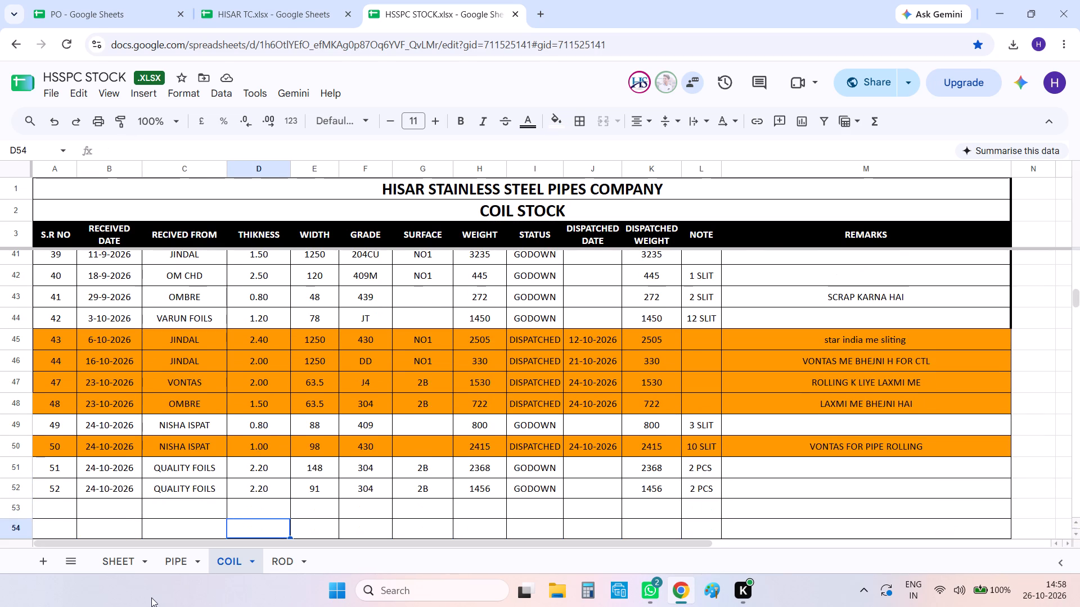
# Examine the SHEET stock list row by row, checking thickness, size and grade down to serial number 50.
pyautogui.click(118, 562)
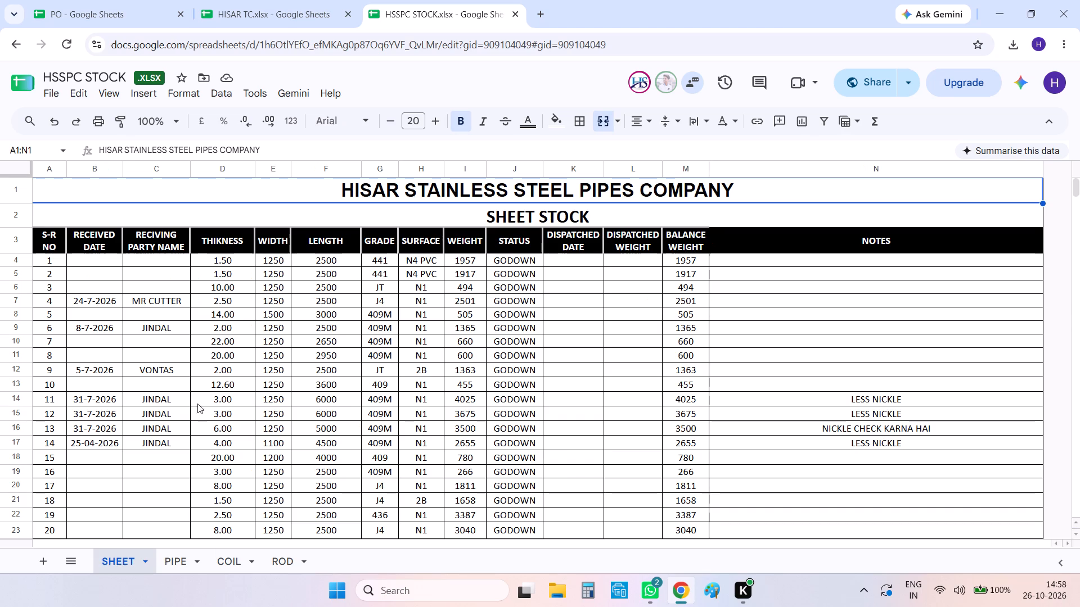
pyautogui.click(229, 293)
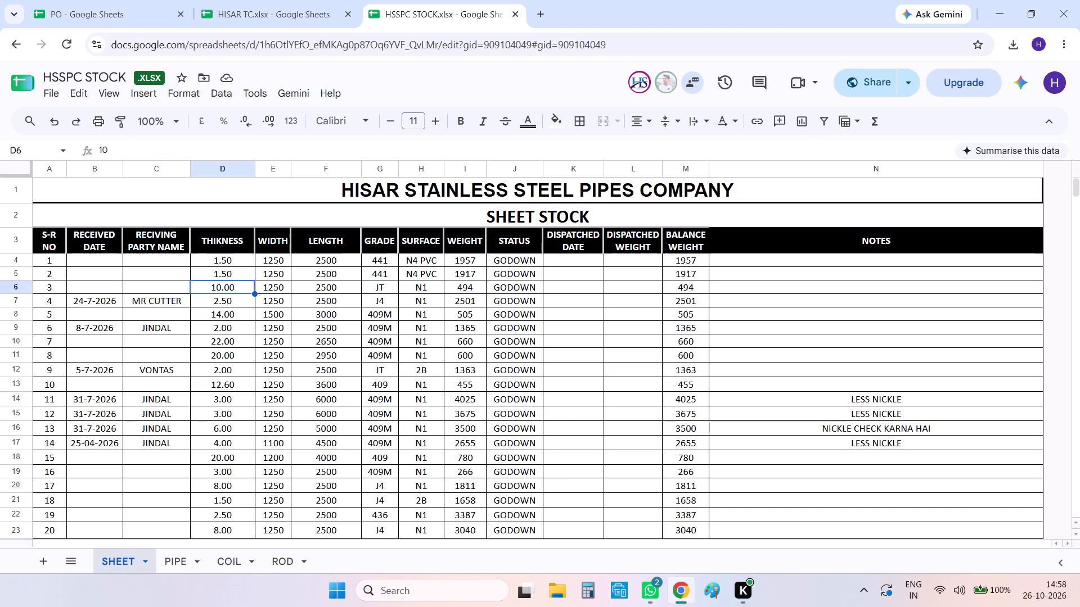
pyautogui.press('Down')
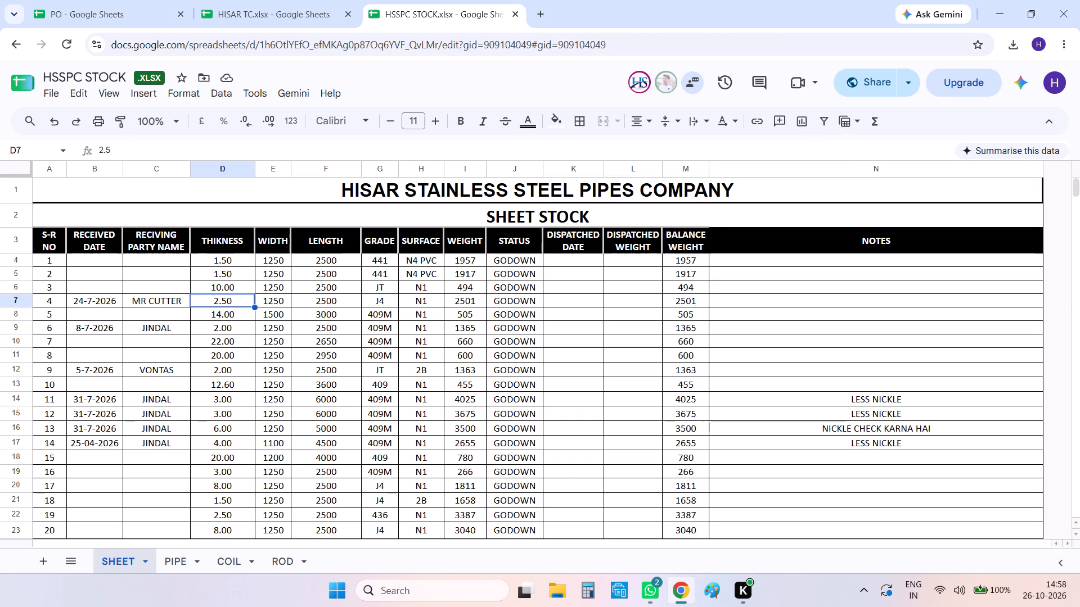
pyautogui.press('Down')
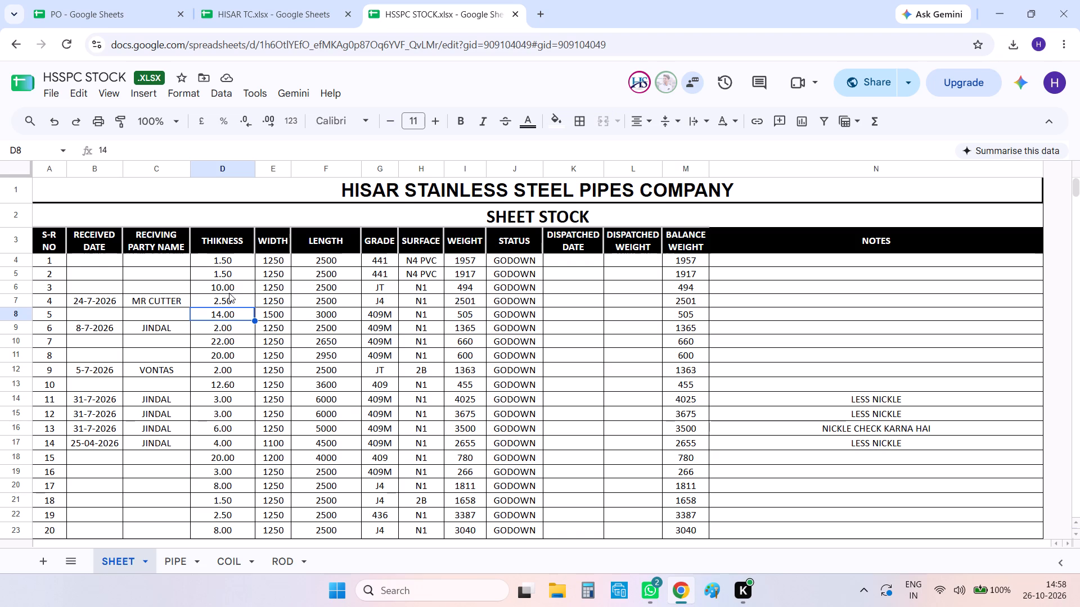
pyautogui.press('Down')
pyautogui.press('Down')
pyautogui.press('Down')
pyautogui.press('Down')
pyautogui.press('Down')
pyautogui.press('Down')
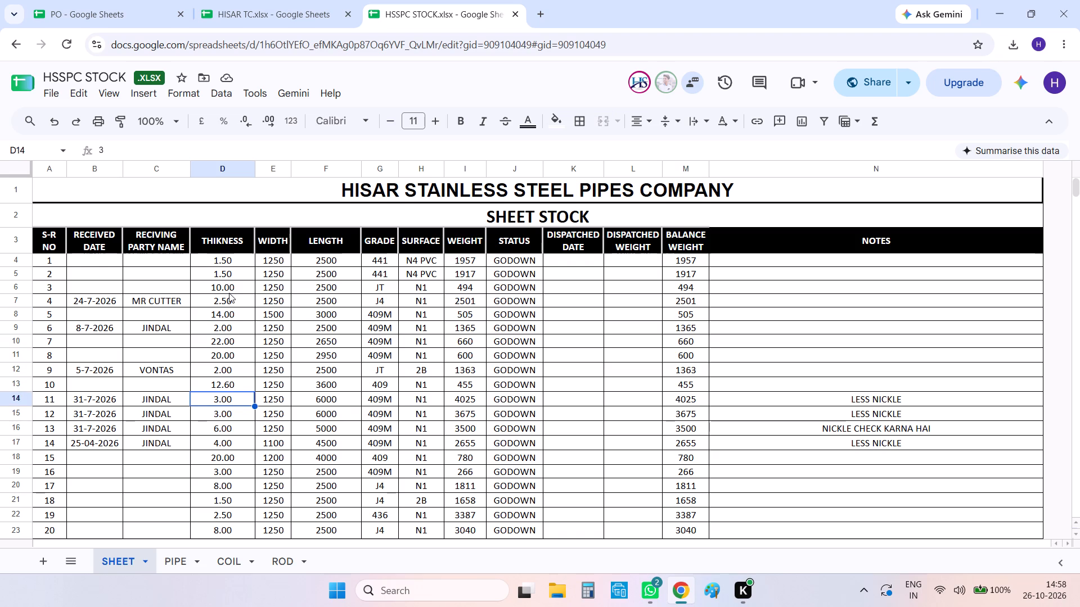
pyautogui.press('Down')
pyautogui.press('Down')
pyautogui.press('Down')
pyautogui.press('Down')
pyautogui.press('Down')
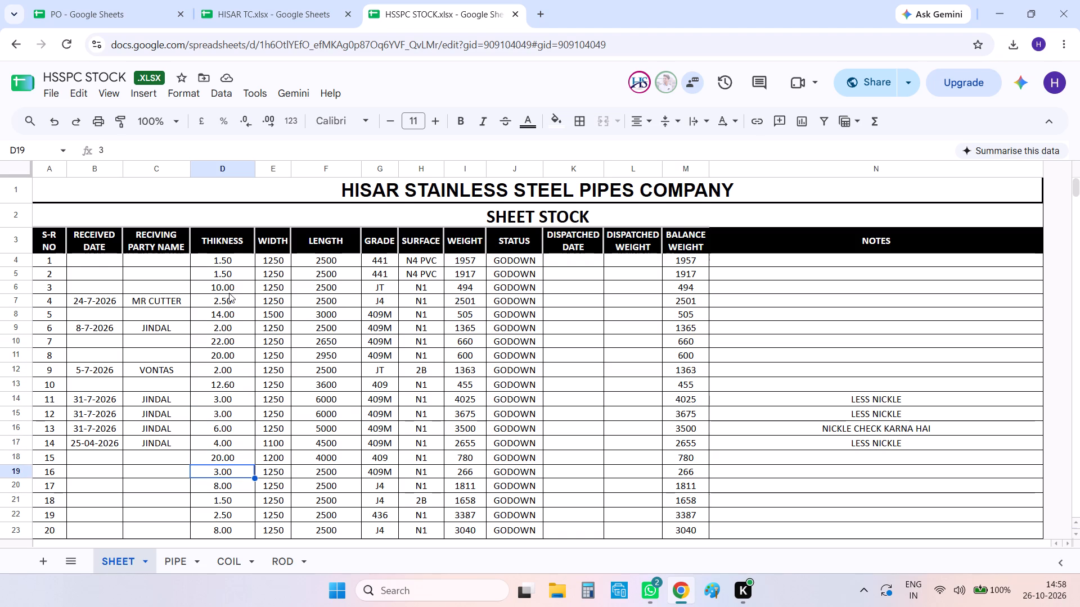
pyautogui.press('Down')
pyautogui.press('Down')
pyautogui.press('Down')
pyautogui.press('Down')
pyautogui.press('Down')
pyautogui.press('Down')
pyautogui.press('Down')
pyautogui.press('Down')
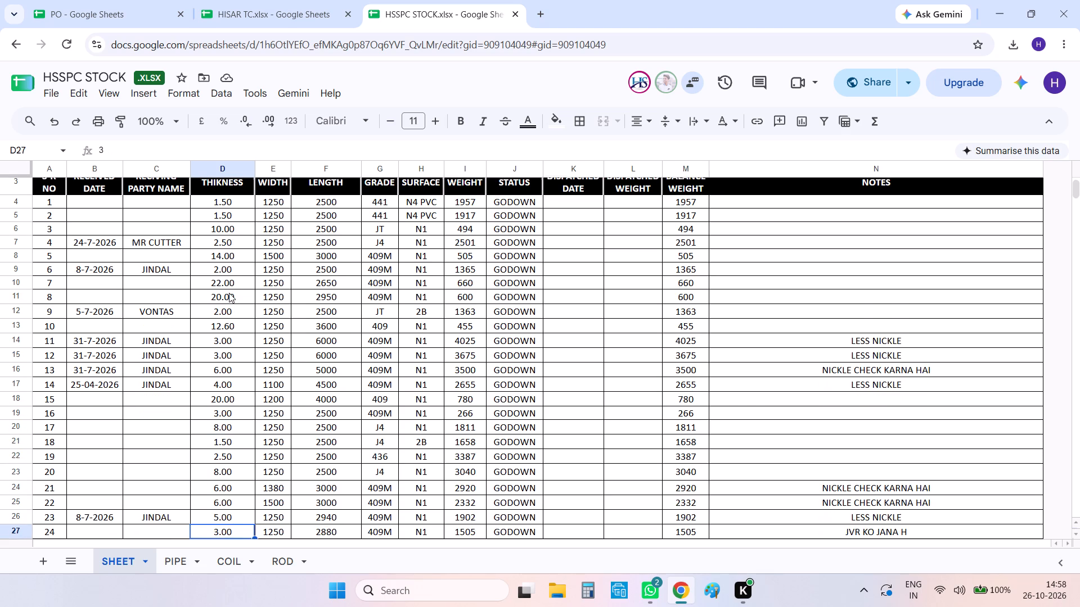
pyautogui.press('Down')
pyautogui.press('Down')
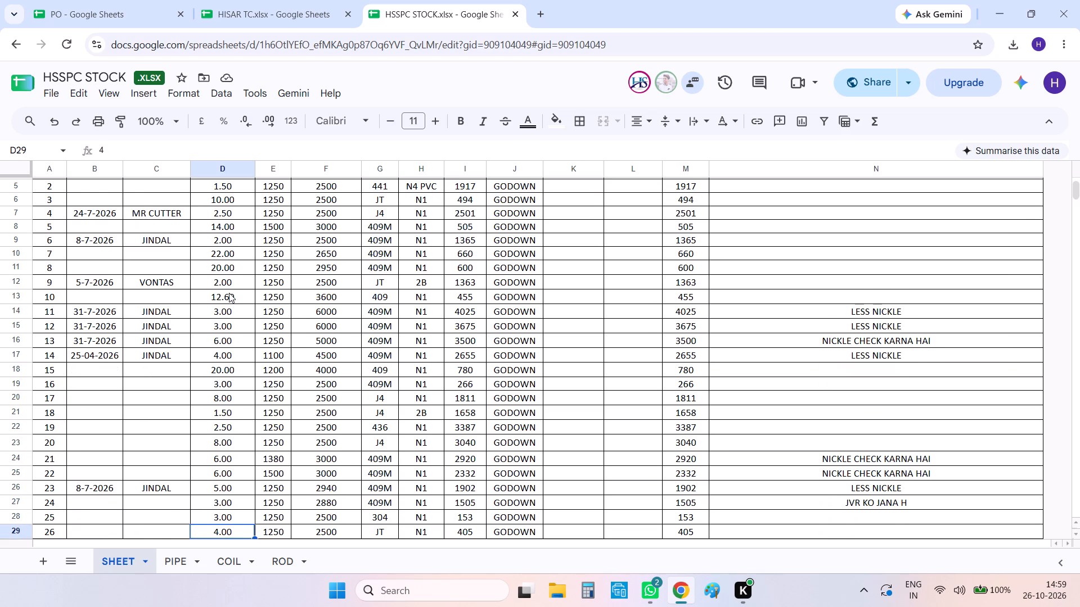
pyautogui.press('Down')
pyautogui.press('Down')
pyautogui.press('Down')
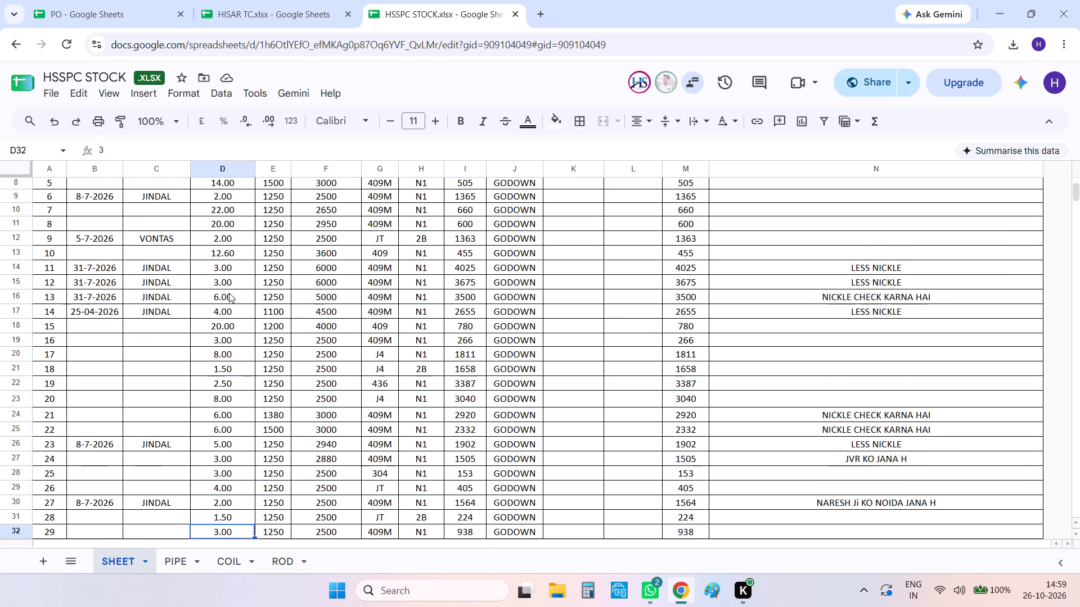
pyautogui.press('Down')
pyautogui.press('Down')
pyautogui.press('Down')
pyautogui.press('Down')
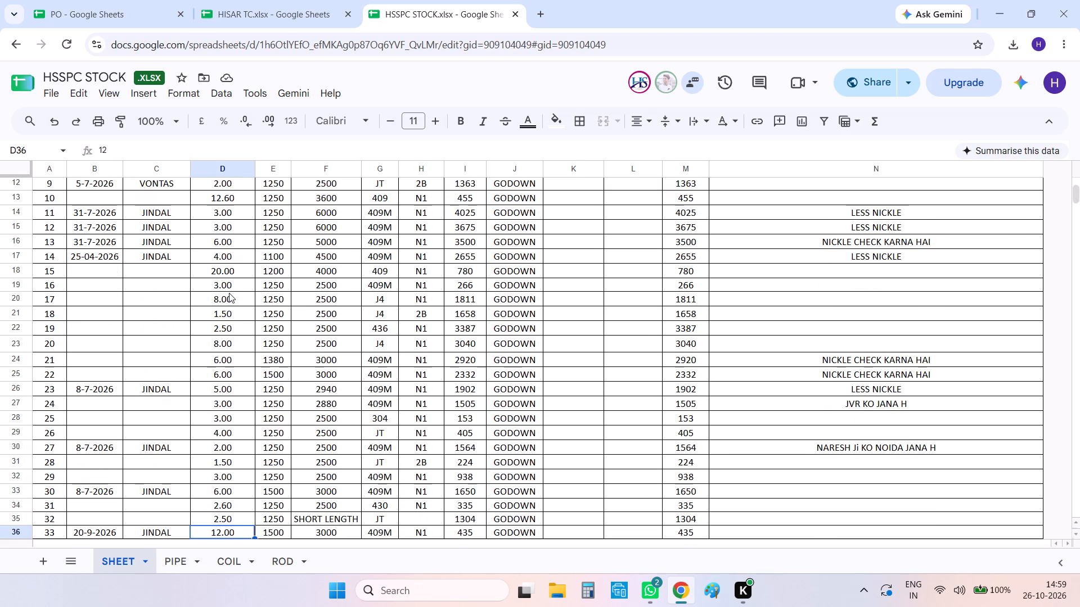
pyautogui.press('Down')
pyautogui.press('Down')
pyautogui.press('Down')
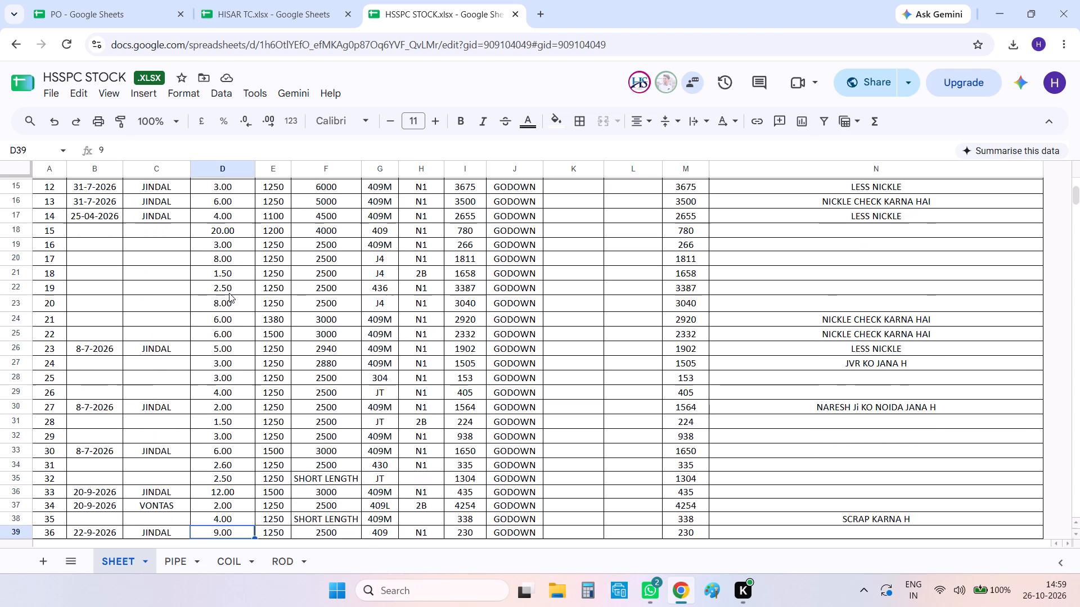
pyautogui.press('Down')
pyautogui.press('Down')
pyautogui.press('Down')
pyautogui.press('Down')
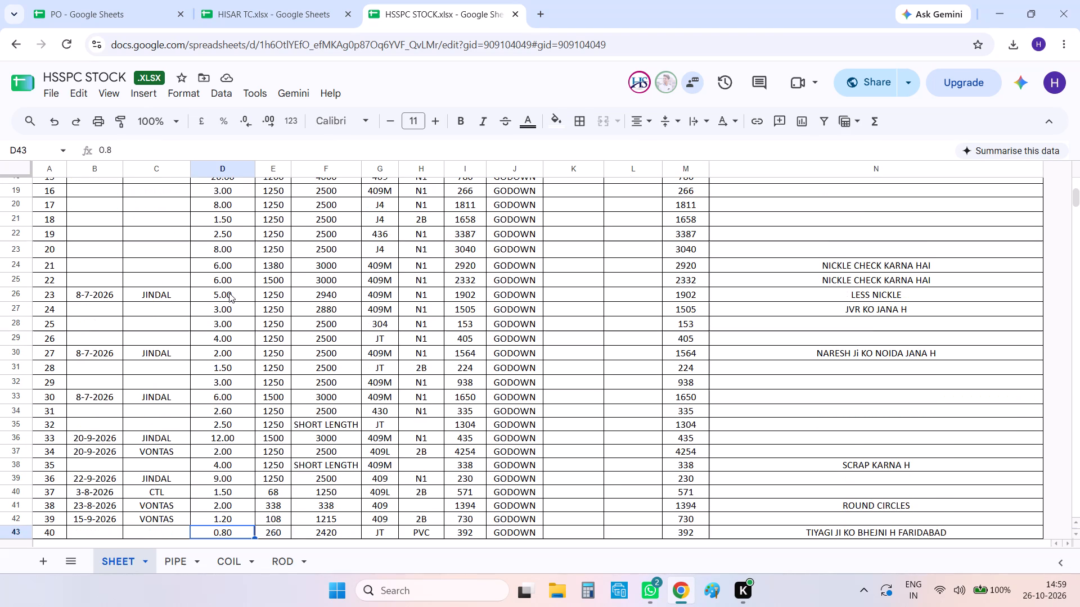
pyautogui.press('Down')
pyautogui.press('Down')
pyautogui.press('Down')
pyautogui.press('Down')
pyautogui.press('Down')
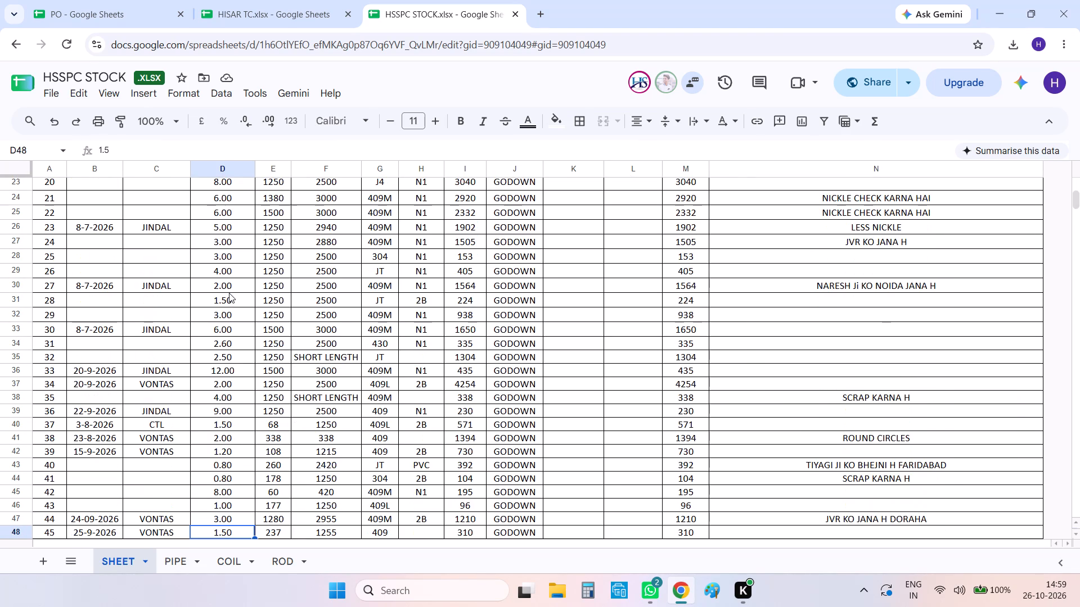
pyautogui.press('Down')
pyautogui.press('Down')
pyautogui.press('Down')
pyautogui.press('Down')
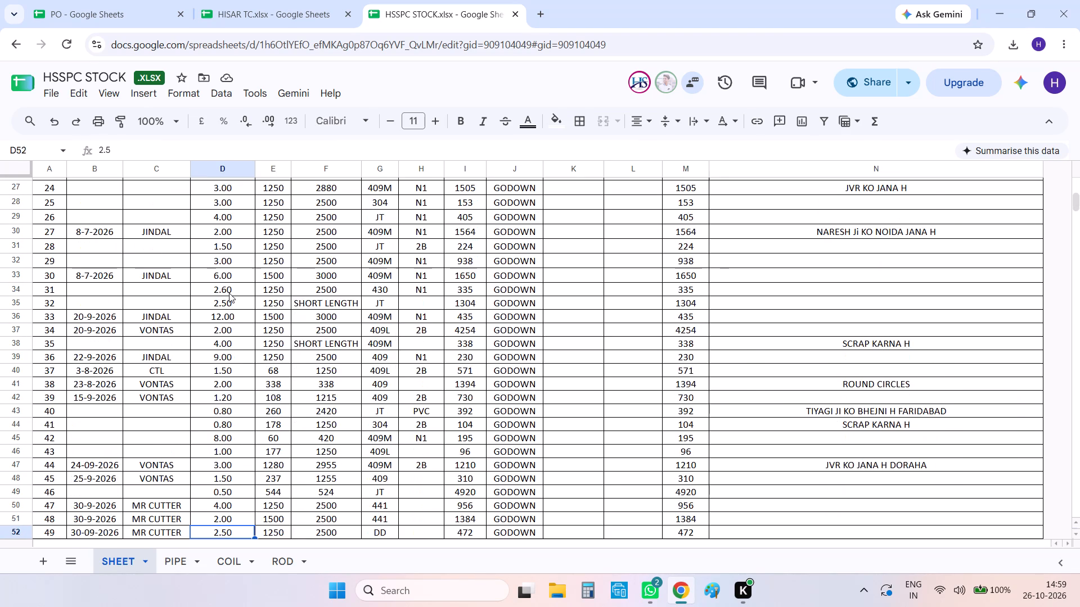
pyautogui.press('Down')
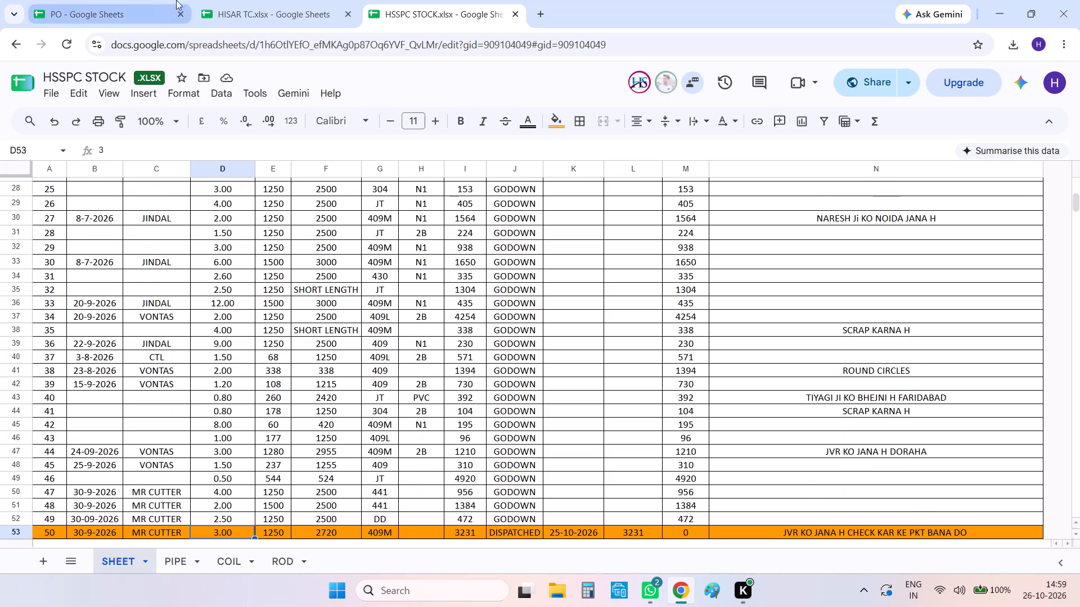
# Examine the grade column of the COIL stock list from serial number 44 back up to the first entries.
pyautogui.click(242, 549)
pyautogui.click(400, 365)
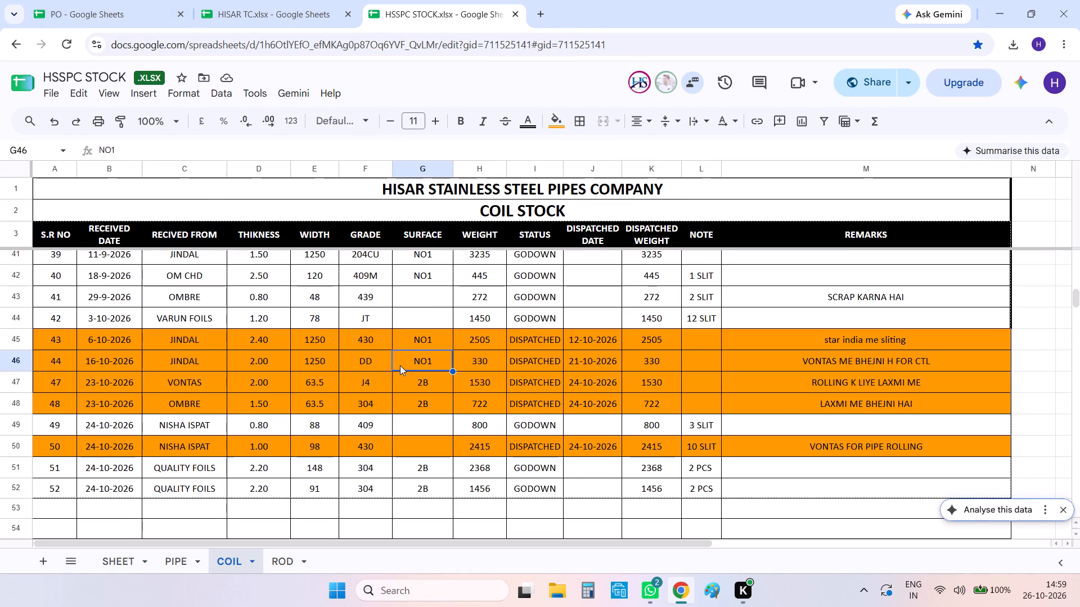
pyautogui.press('Left')
pyautogui.press('Up')
pyautogui.press('Up')
pyautogui.press('Up')
pyautogui.press('Up')
pyautogui.press('Up')
pyautogui.press('Up')
pyautogui.press('Up')
pyautogui.press('Up')
pyautogui.press('Up')
pyautogui.press('Up')
pyautogui.press('Up')
pyautogui.press('Up')
pyautogui.press('Up')
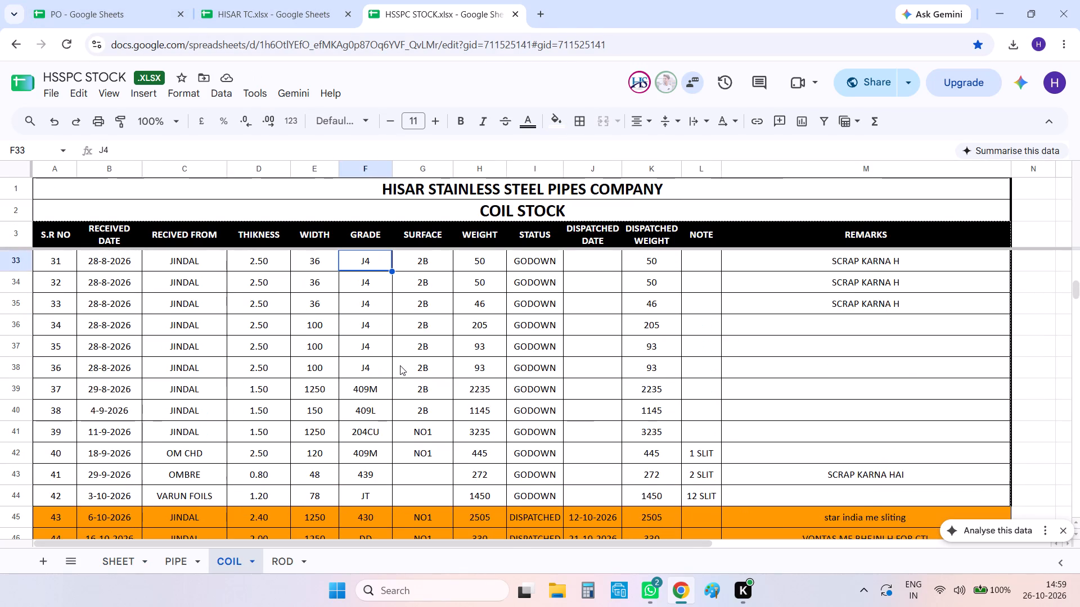
pyautogui.press('Up')
pyautogui.press('Up')
pyautogui.press('Up')
pyautogui.press('Up')
pyautogui.press('Up')
pyautogui.press('Up')
pyautogui.press('Up')
pyautogui.press('Up')
pyautogui.press('Up')
pyautogui.press('Up')
pyautogui.press('Up')
pyautogui.press('Up')
pyautogui.press('Up')
pyautogui.press('Up')
pyautogui.press('Up')
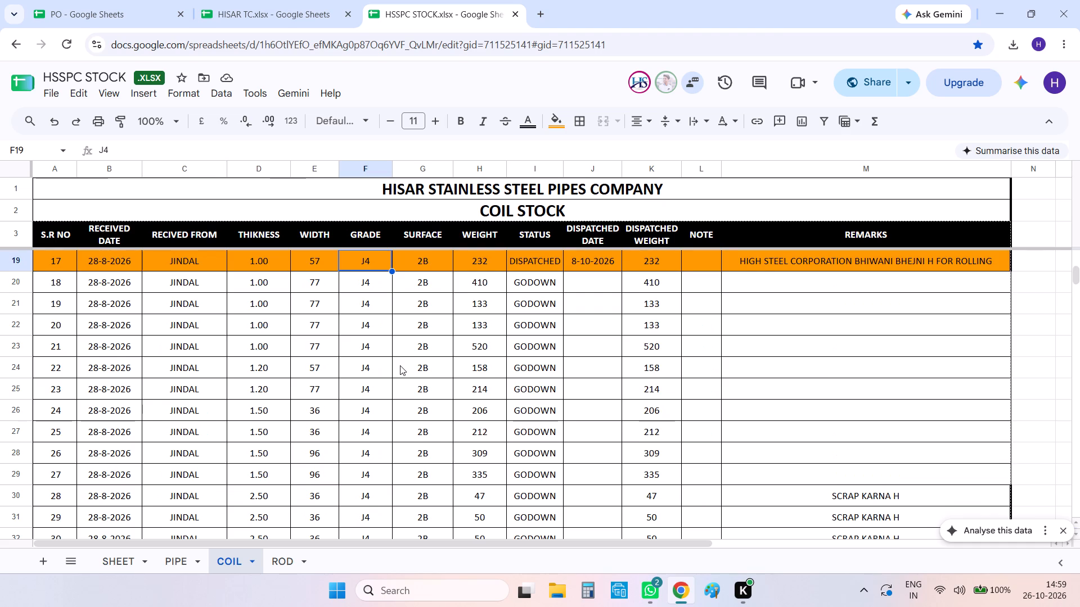
pyautogui.press('Up')
pyautogui.press('Up')
pyautogui.press('Up')
pyautogui.press('Up')
pyautogui.press('Up')
pyautogui.press('Up')
pyautogui.press('Up')
pyautogui.press('Down')
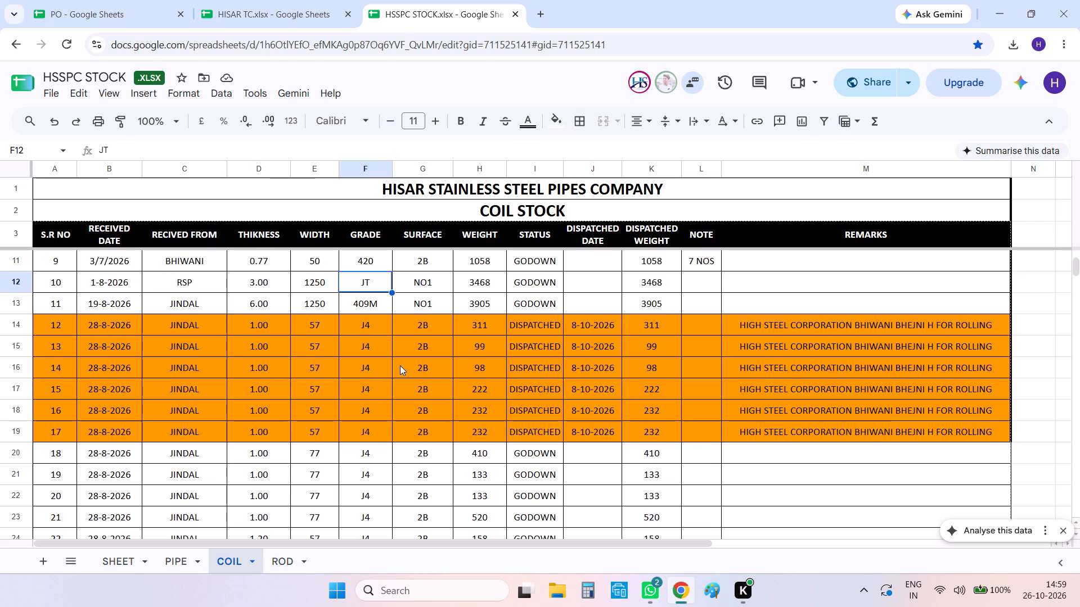
pyautogui.press('Up')
pyautogui.press('Up')
pyautogui.press('Up')
pyautogui.press('Up')
pyautogui.press('Up')
pyautogui.press('Up')
pyautogui.press('Up')
pyautogui.press('Up')
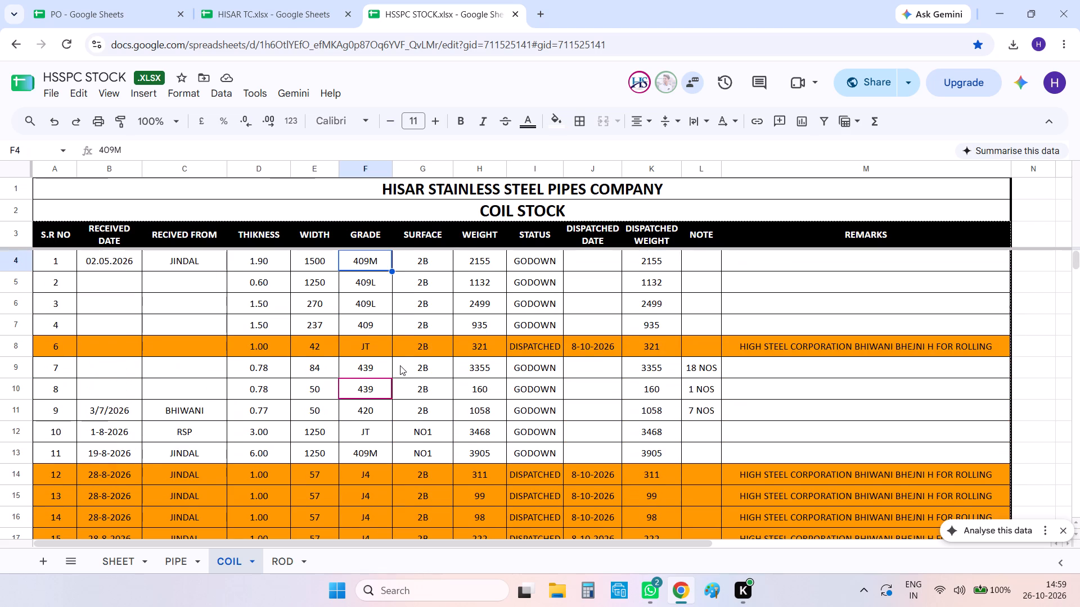
pyautogui.press('Up')
pyautogui.press('Down')
pyautogui.press('Down')
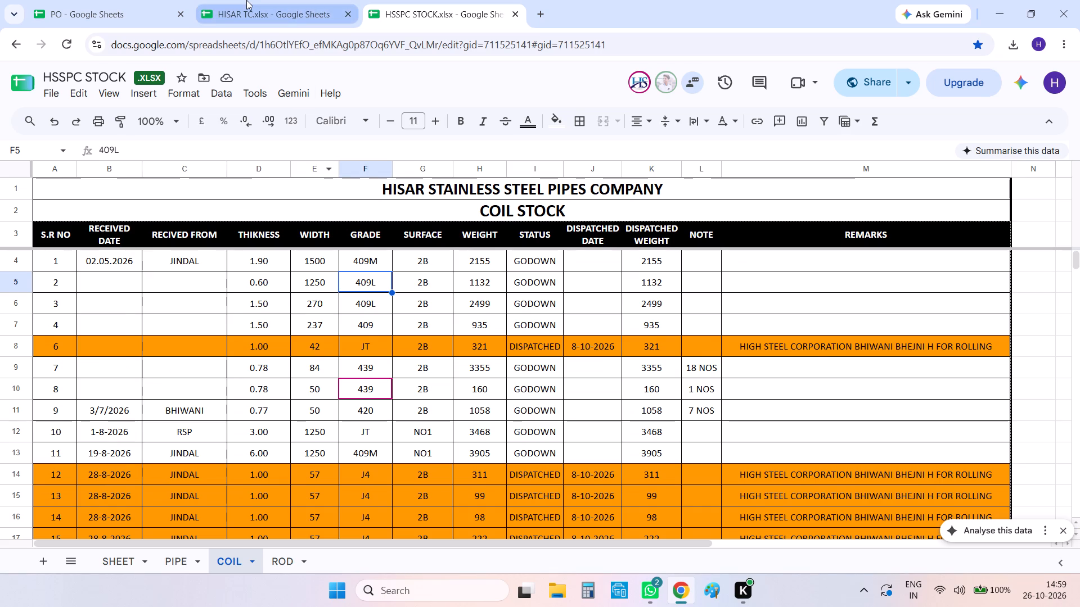
# Examine the SHEET stock list's thickness column from serial number 50 down to the last entries.
pyautogui.click(125, 567)
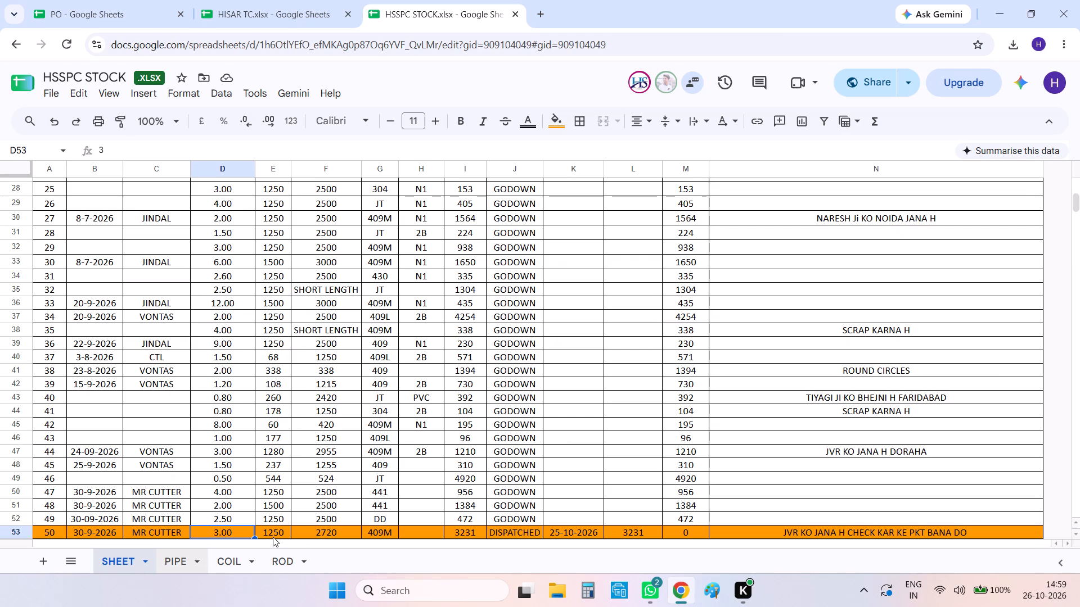
pyautogui.press('Down')
pyautogui.press('Down')
pyautogui.press('Down')
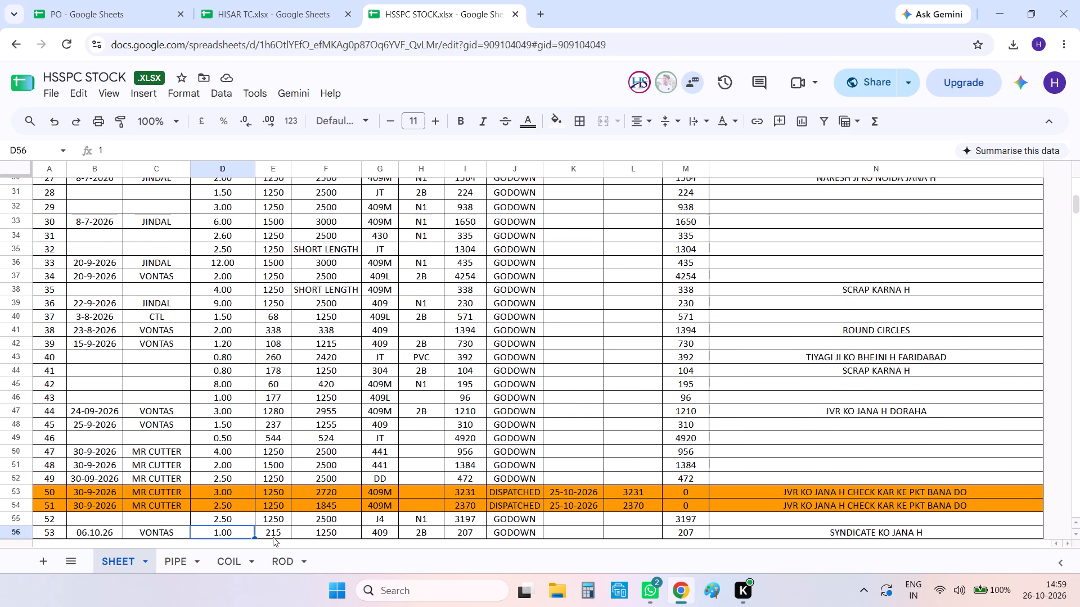
pyautogui.press('Down')
pyautogui.press('Down')
pyautogui.press('Down')
pyautogui.press('Down')
pyautogui.press('Down')
pyautogui.press('Down')
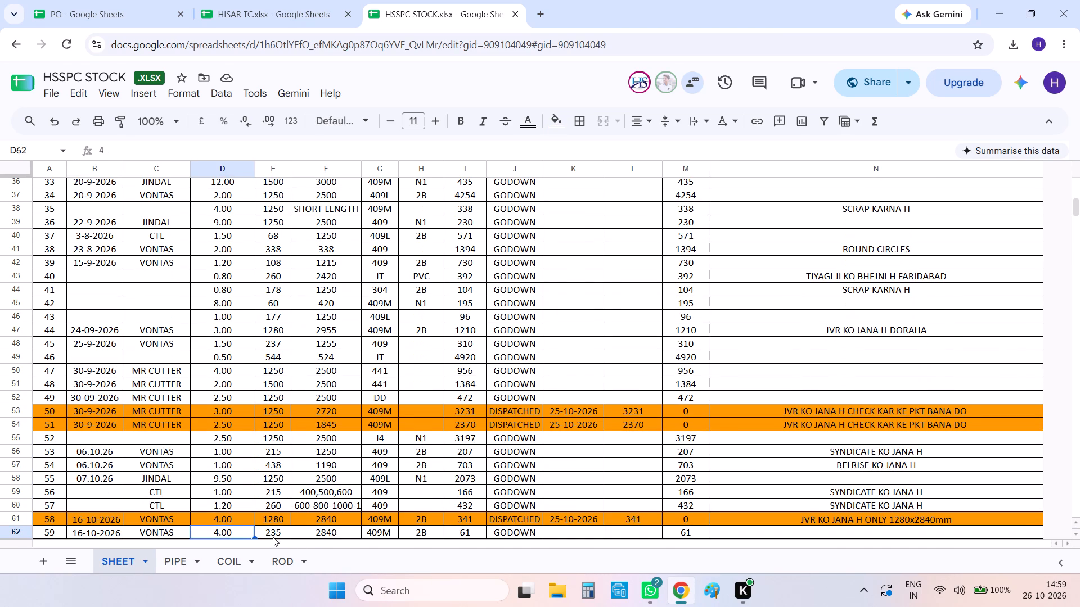
pyautogui.press('Down')
pyautogui.press('Down')
pyautogui.press('Down')
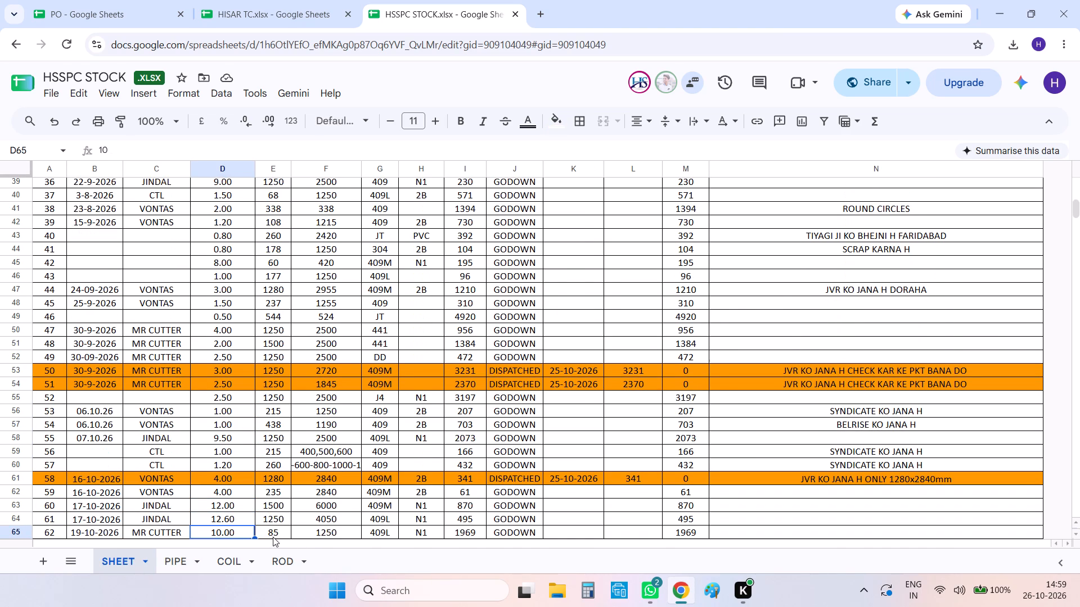
pyautogui.press('Down')
pyautogui.press('Down')
pyautogui.press('Down')
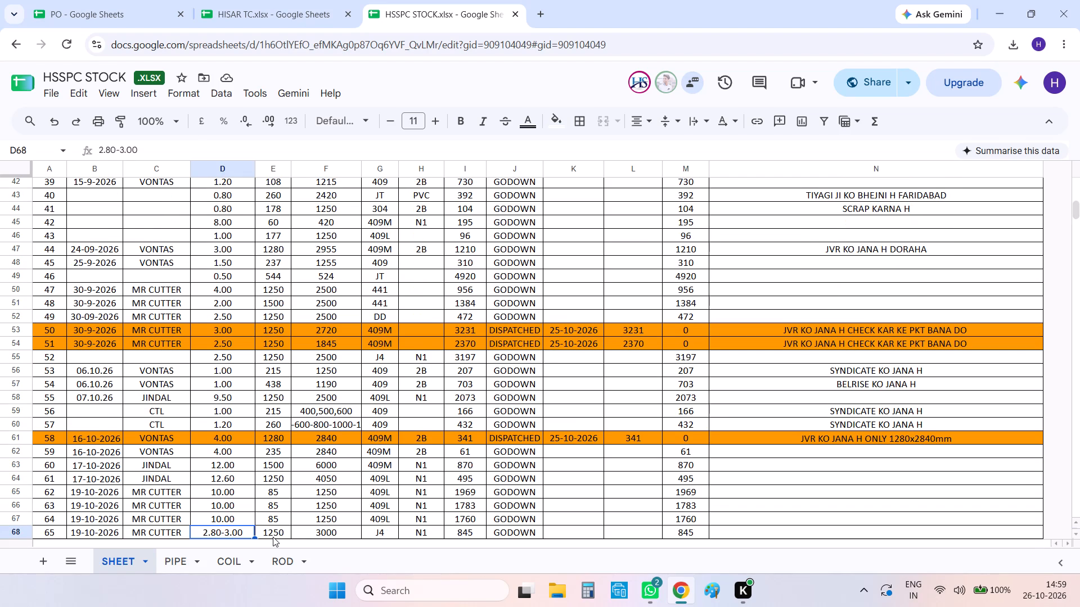
pyautogui.press('Down')
pyautogui.press('Down')
pyautogui.press('Down')
pyautogui.press('Down')
pyautogui.press('Down')
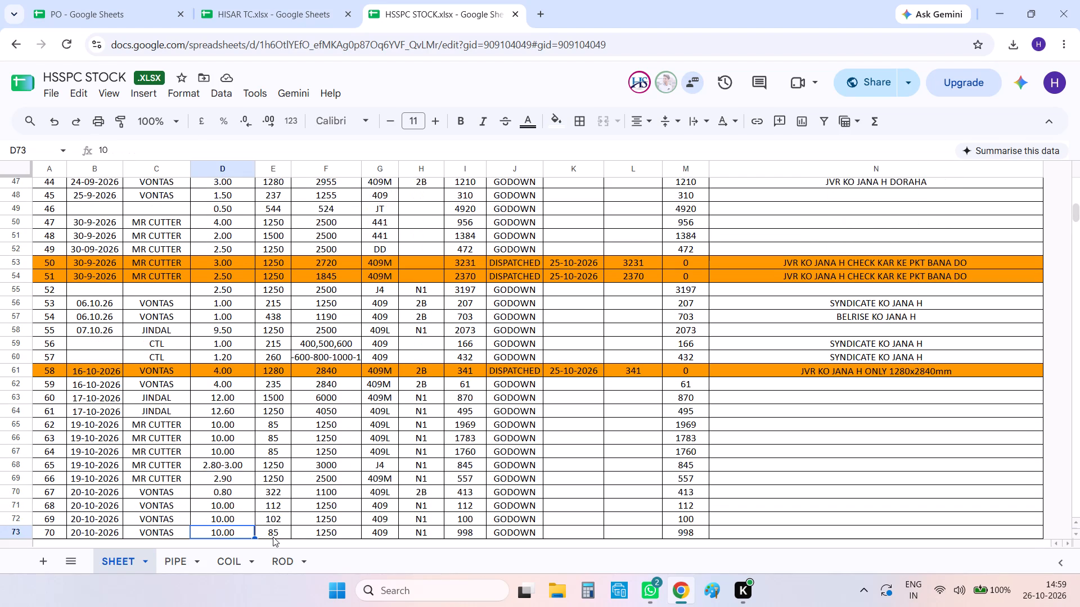
pyautogui.press('Down')
pyautogui.press('Down')
pyautogui.press('Down')
pyautogui.press('Down')
pyautogui.press('Down')
pyautogui.press('Down')
pyautogui.press('Down')
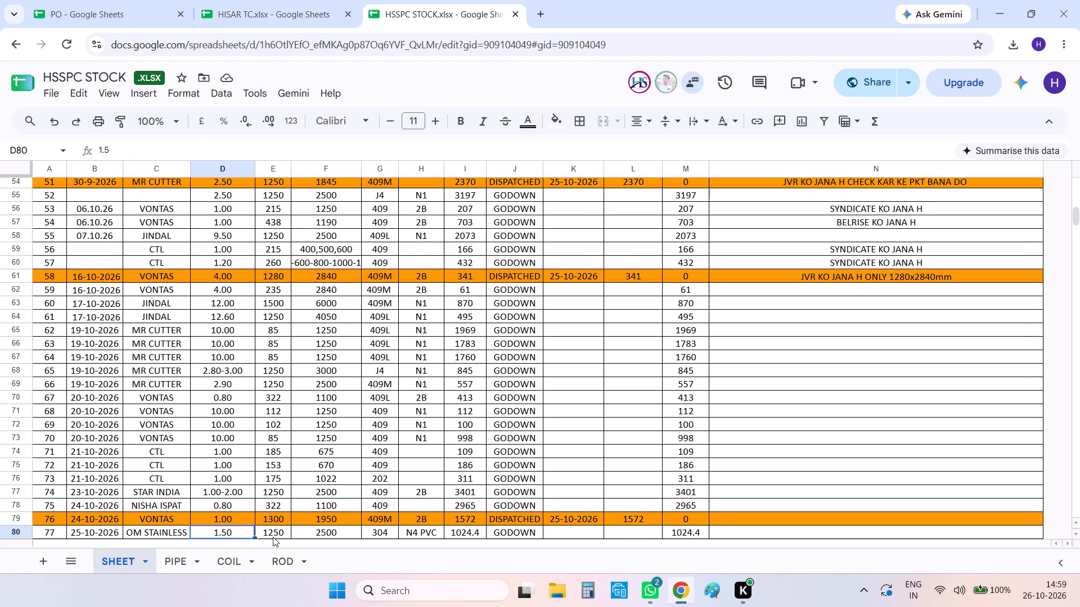
pyautogui.press('Down')
pyautogui.press('Down')
pyautogui.press('Down')
# Examine the SHEET stock list's thickness column from the last entries back up to the header row.
pyautogui.press('Up')
pyautogui.press('Up')
pyautogui.press('Up')
pyautogui.press('Up')
pyautogui.press('Up')
pyautogui.press('Up')
pyautogui.press('Up')
pyautogui.press('Up')
pyautogui.press('Up')
pyautogui.press('Up')
pyautogui.press('Up')
pyautogui.press('Up')
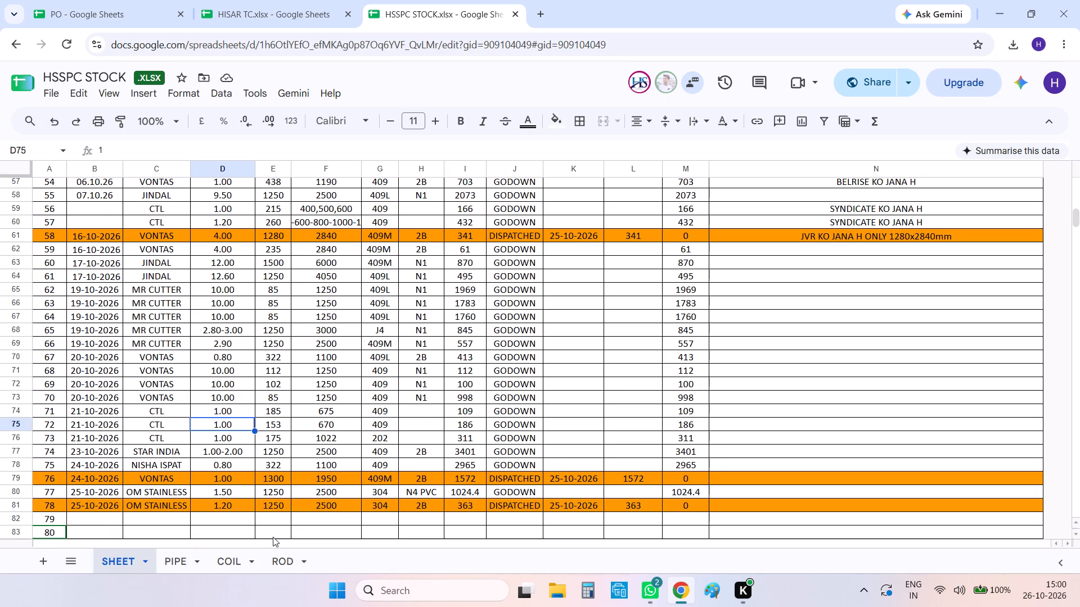
pyautogui.press('Up')
pyautogui.press('Up')
pyautogui.press('Up')
pyautogui.press('Up')
pyautogui.press('Up')
pyautogui.press('Up')
pyautogui.press('Up')
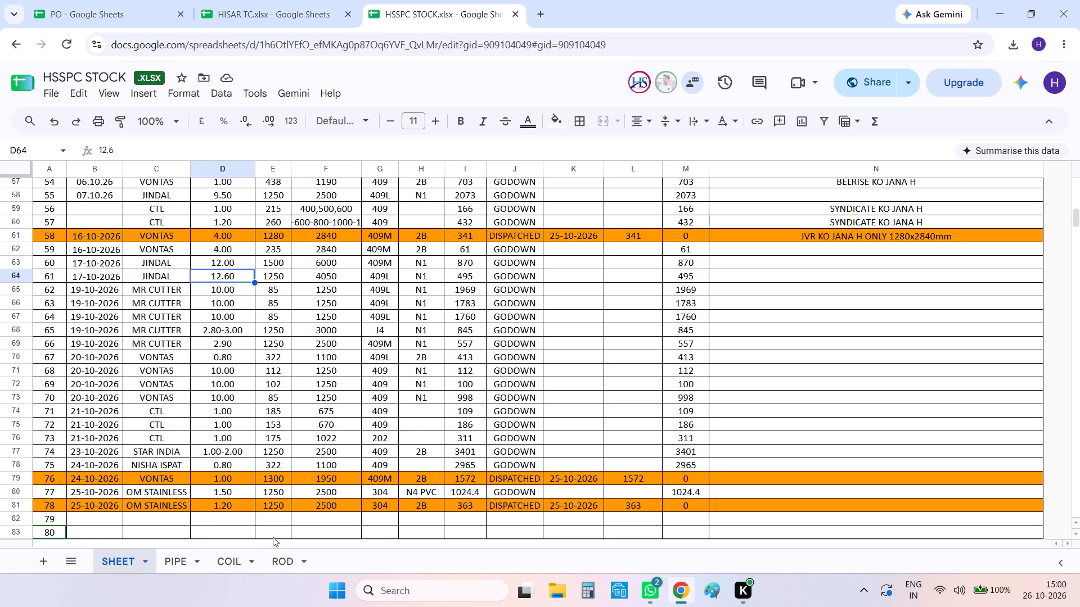
pyautogui.press('Up')
pyautogui.press('Up')
pyautogui.press('Up')
pyautogui.press('Up')
pyautogui.press('Up')
pyautogui.press('Up')
pyautogui.press('Up')
pyautogui.press('Up')
pyautogui.press('Up')
pyautogui.press('Up')
pyautogui.press('Up')
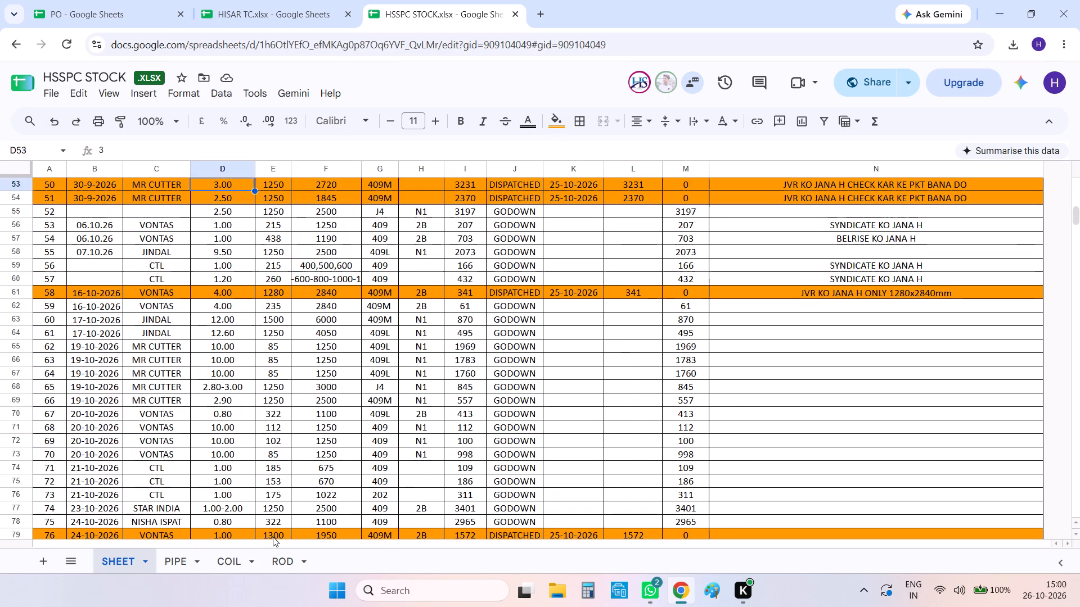
pyautogui.press('Up')
pyautogui.press('Up')
pyautogui.press('Up')
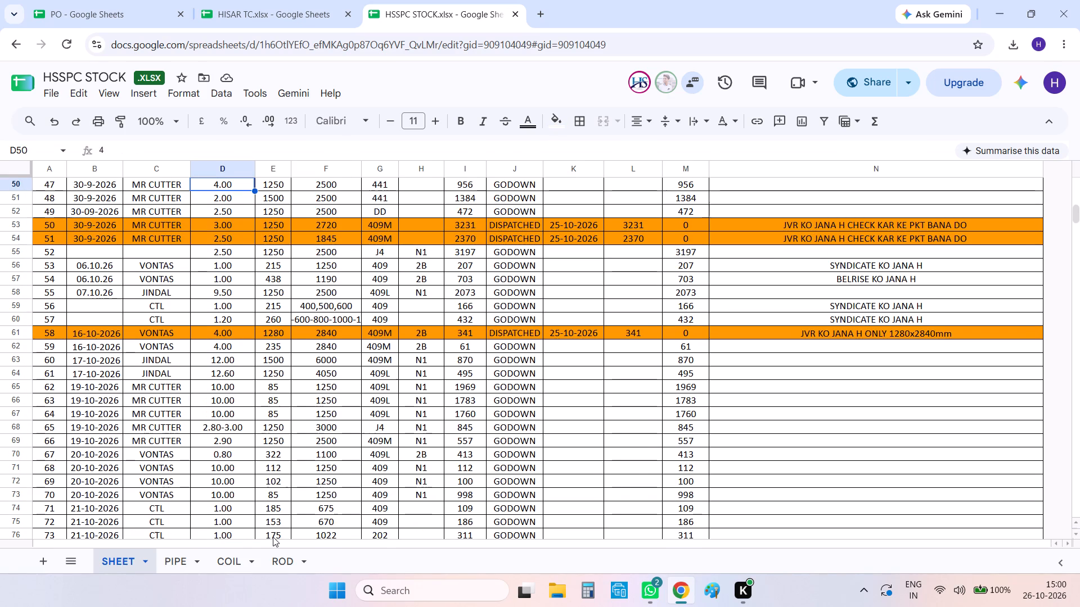
pyautogui.press('Up')
pyautogui.press('Up')
pyautogui.press('Up')
pyautogui.press('Up')
pyautogui.press('Up')
pyautogui.press('Up')
pyautogui.press('Up')
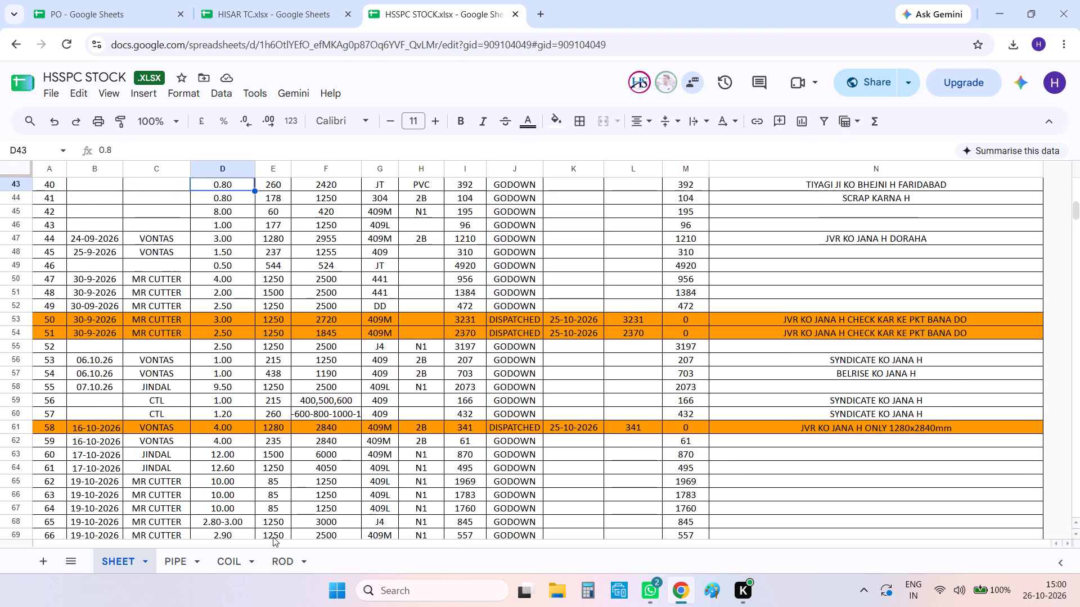
pyautogui.press('Up')
pyautogui.press('Up')
pyautogui.press('Up')
pyautogui.press('Up')
pyautogui.press('Up')
pyautogui.press('Up')
pyautogui.press('Up')
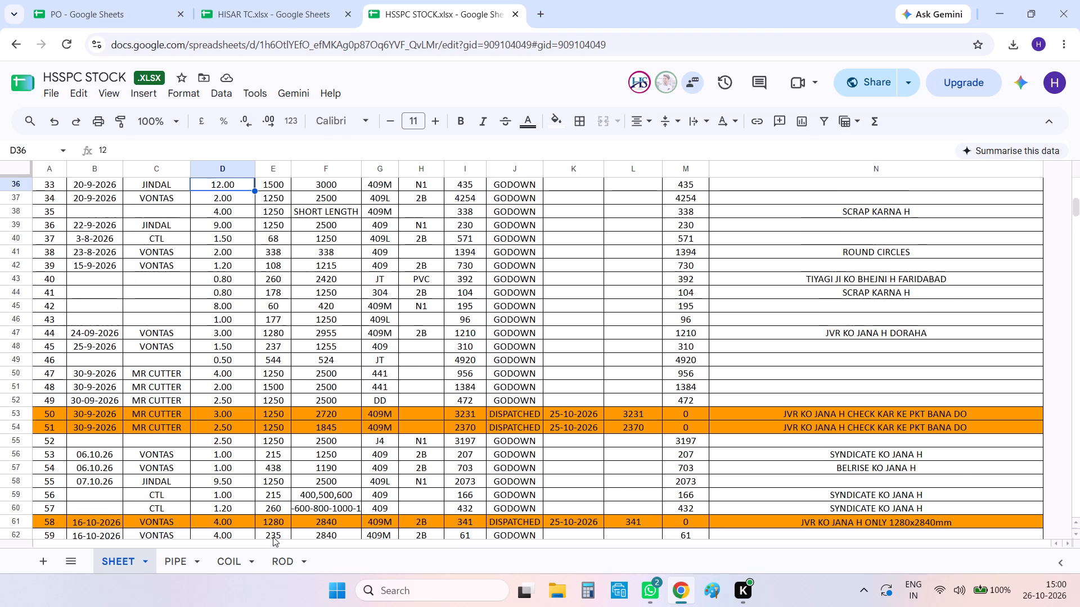
pyautogui.press('Up')
pyautogui.press('Up')
pyautogui.press('Up')
pyautogui.press('Up')
pyautogui.press('Down')
pyautogui.press('Down')
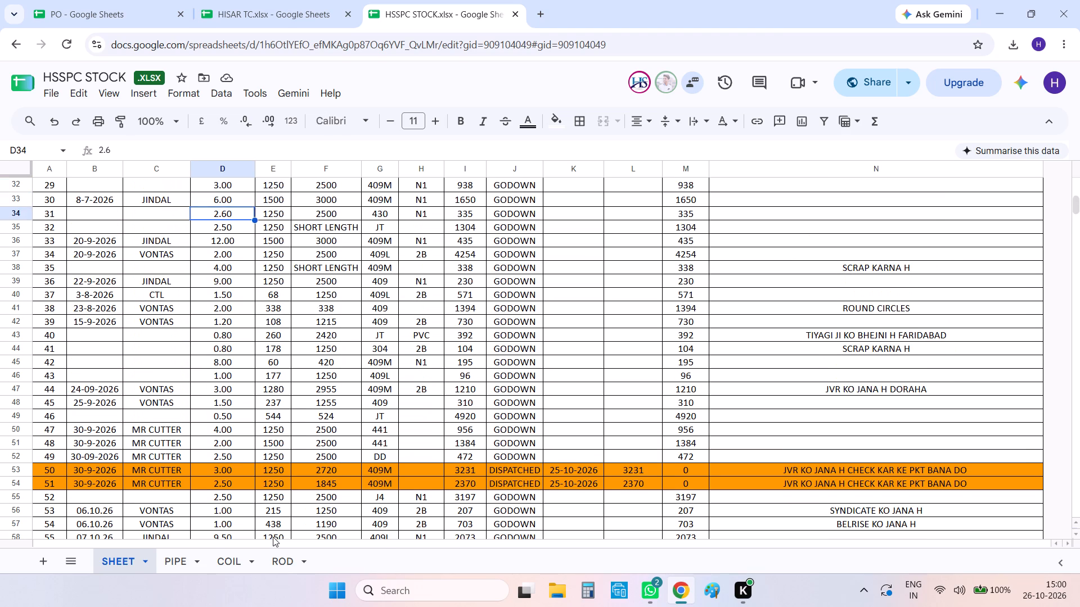
pyautogui.press('Up')
pyautogui.press('Up')
pyautogui.press('Up')
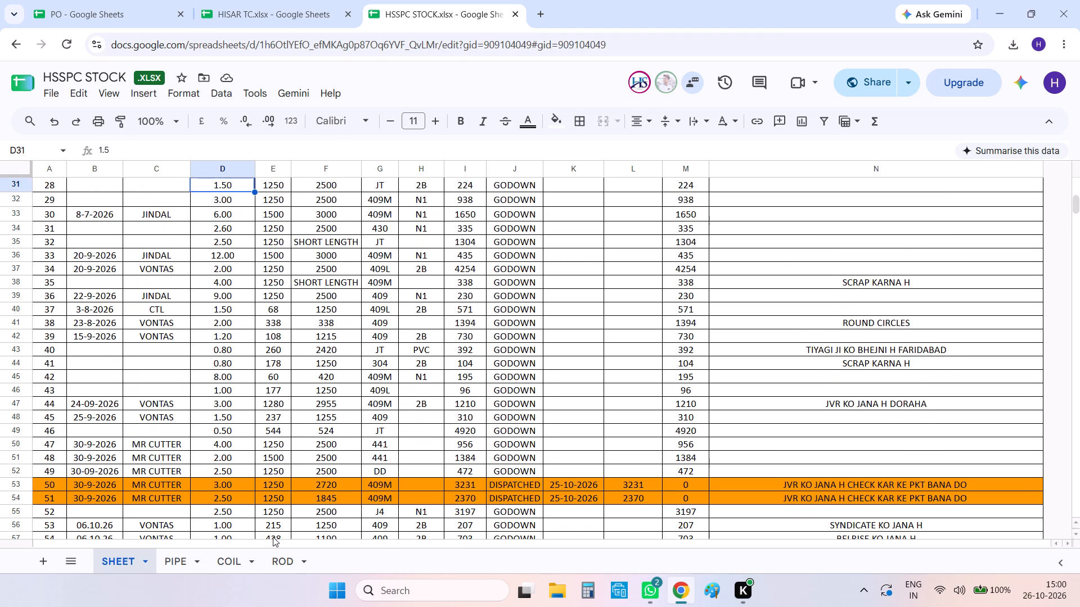
pyautogui.press('Up')
pyautogui.press('Up')
pyautogui.press('Up')
pyautogui.press('Up')
pyautogui.press('Up')
pyautogui.press('Up')
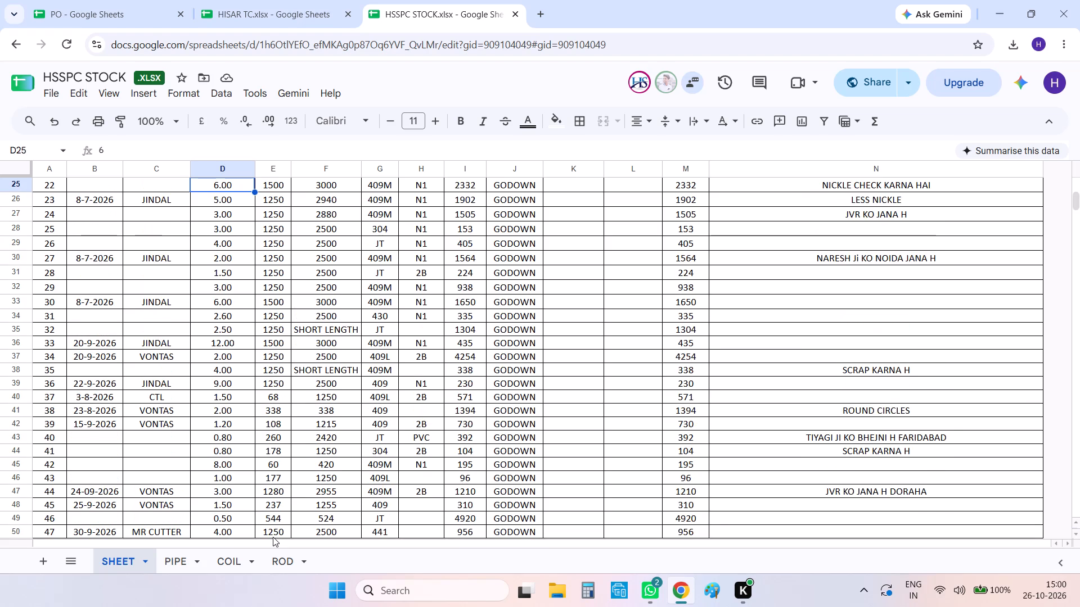
pyautogui.press('Up')
pyautogui.press('Up')
pyautogui.press('Up')
pyautogui.press('Up')
pyautogui.press('Down')
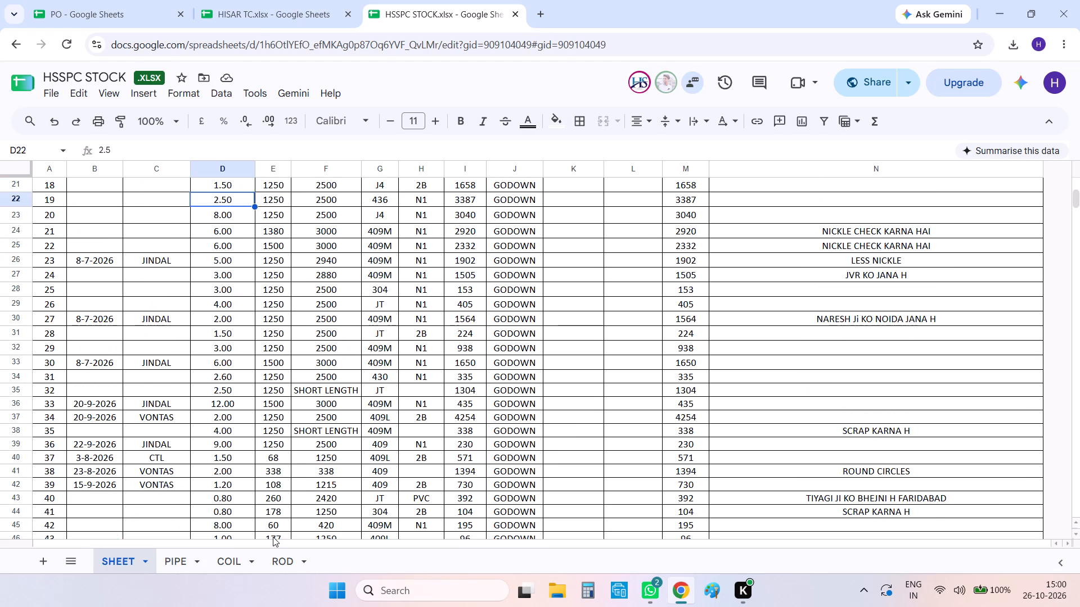
pyautogui.press('Up')
pyautogui.press('Up')
pyautogui.press('Up')
pyautogui.press('Up')
pyautogui.press('Up')
pyautogui.press('Up')
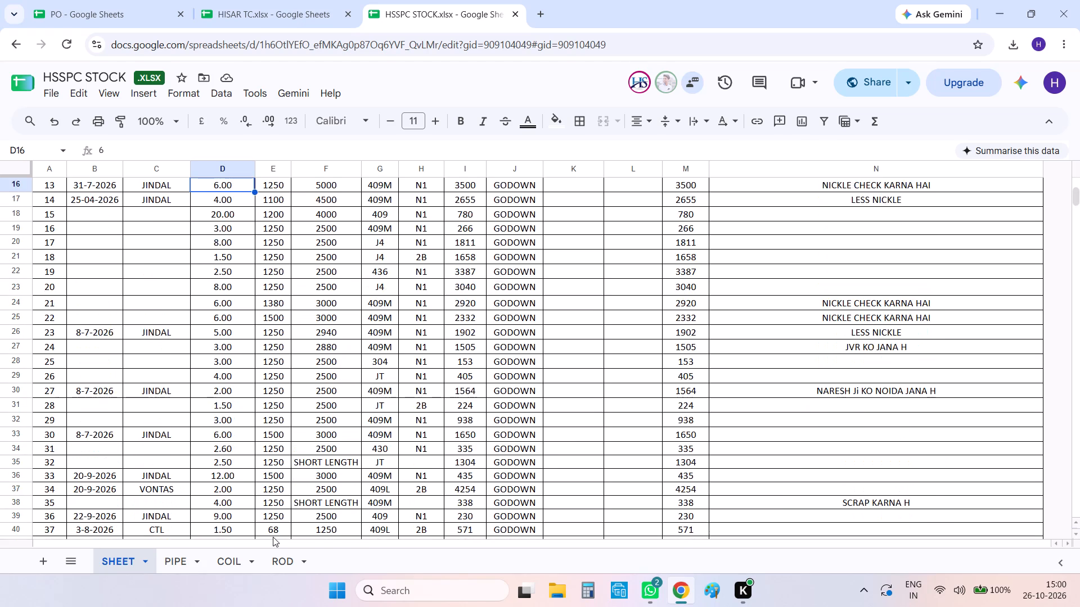
pyautogui.press('Up')
pyautogui.press('Up')
pyautogui.press('Up')
pyautogui.press('Up')
pyautogui.press('Up')
pyautogui.press('Up')
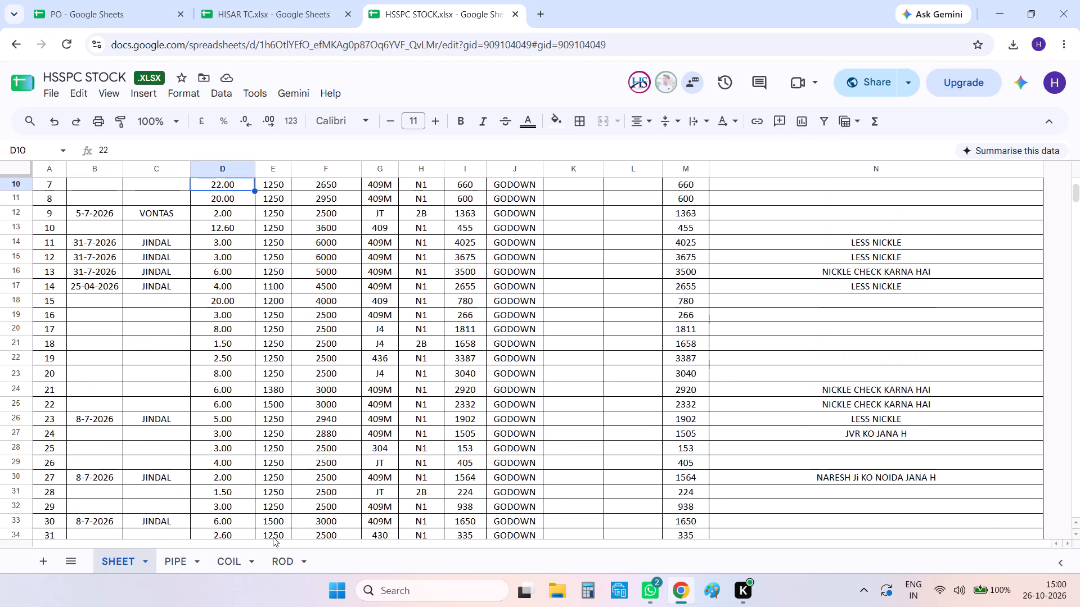
pyautogui.press('Up')
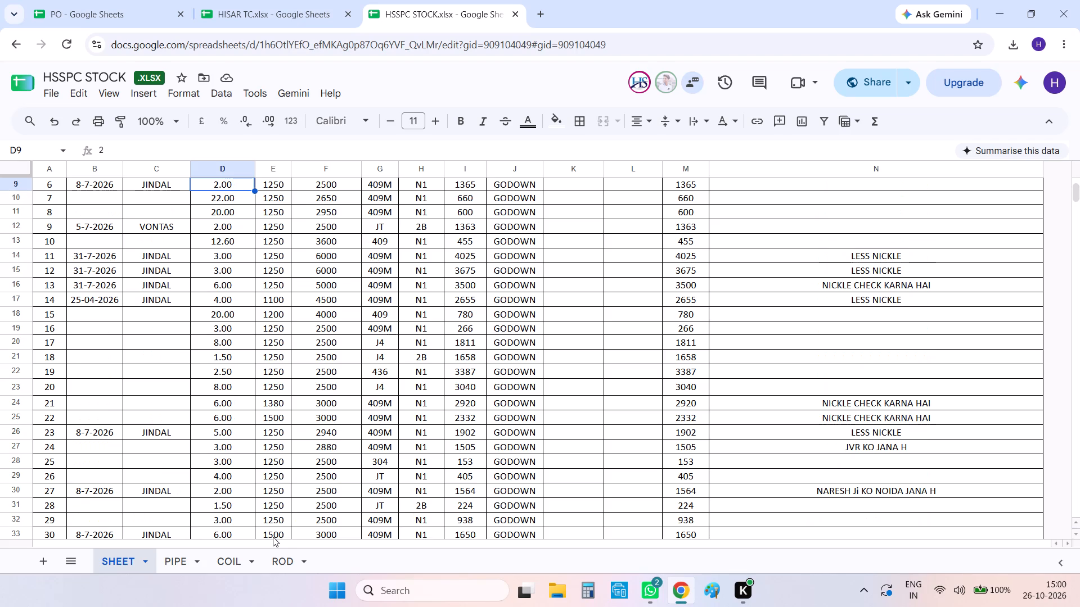
pyautogui.press('Up')
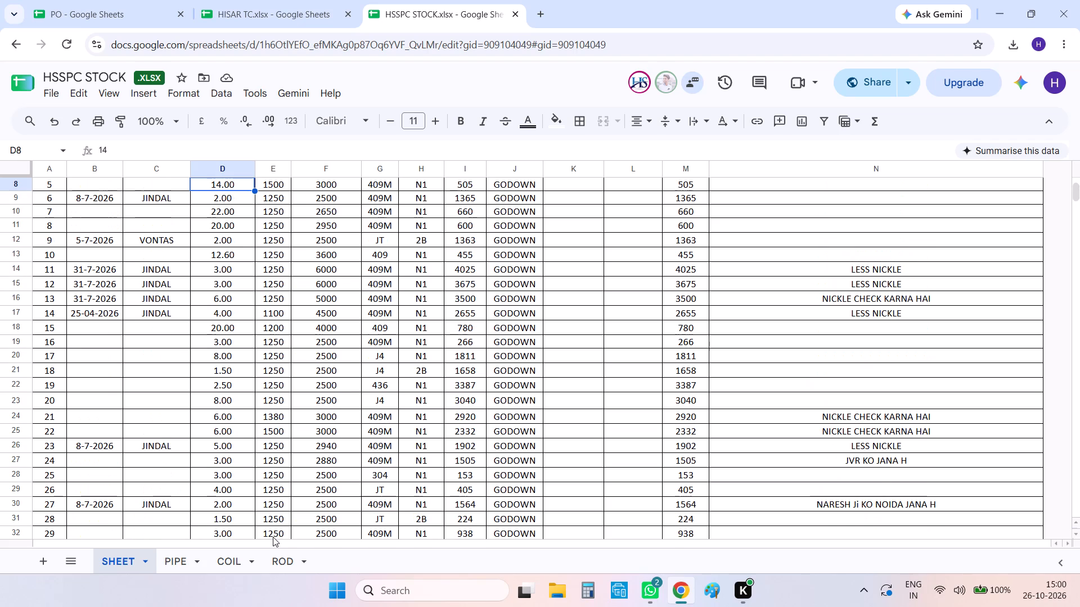
pyautogui.press('Up')
pyautogui.press('Up')
pyautogui.press('Up')
pyautogui.press('Up')
pyautogui.press('Down')
pyautogui.press('Down')
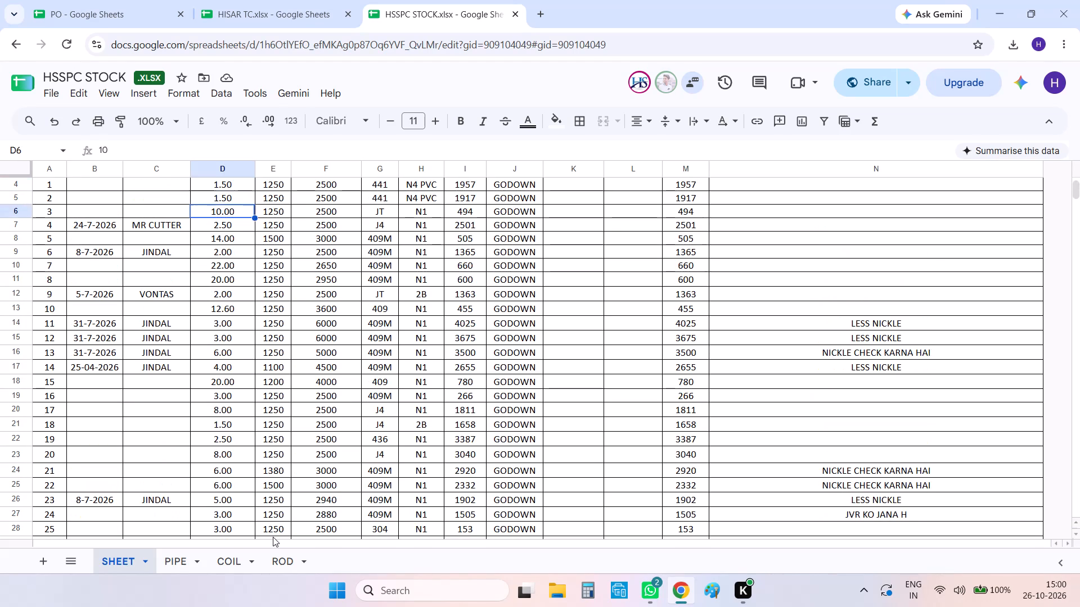
pyautogui.press('Down')
pyautogui.press('Up')
pyautogui.press('Up')
pyautogui.press('Up')
pyautogui.press('Up')
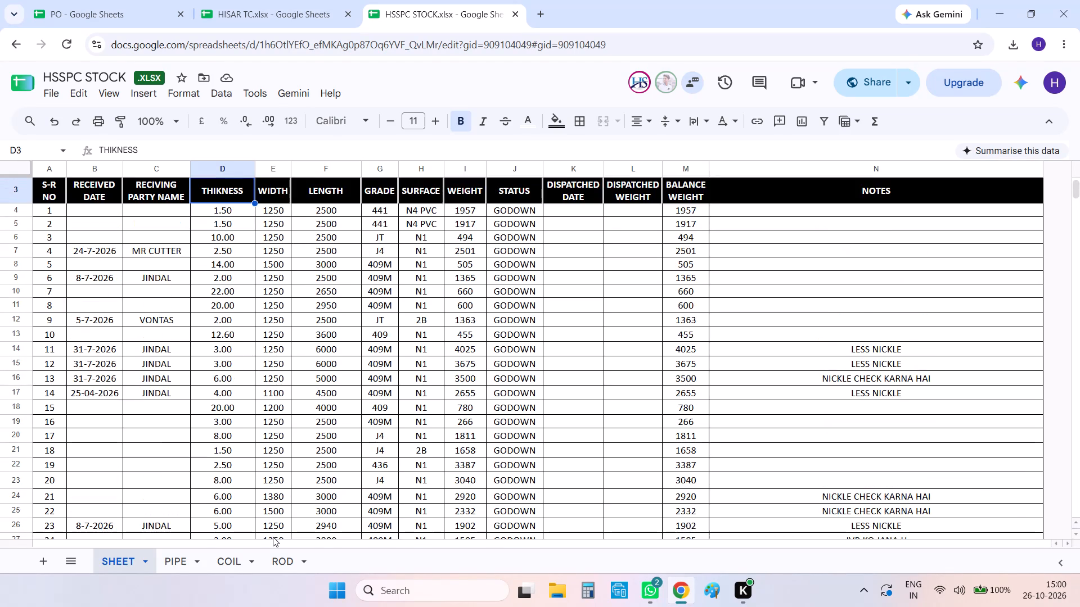
pyautogui.press('Up')
# Examine the SHEET stock list's thickness column from the header row down to serial number 14.
pyautogui.press('Down')
pyautogui.press('Down')
pyautogui.press('Down')
pyautogui.press('Down')
pyautogui.press('Down')
pyautogui.press('Down')
pyautogui.press('Down')
pyautogui.press('Down')
pyautogui.press('Down')
pyautogui.press('Down')
pyautogui.press('Down')
pyautogui.press('Down')
pyautogui.press('Down')
pyautogui.press('Down')
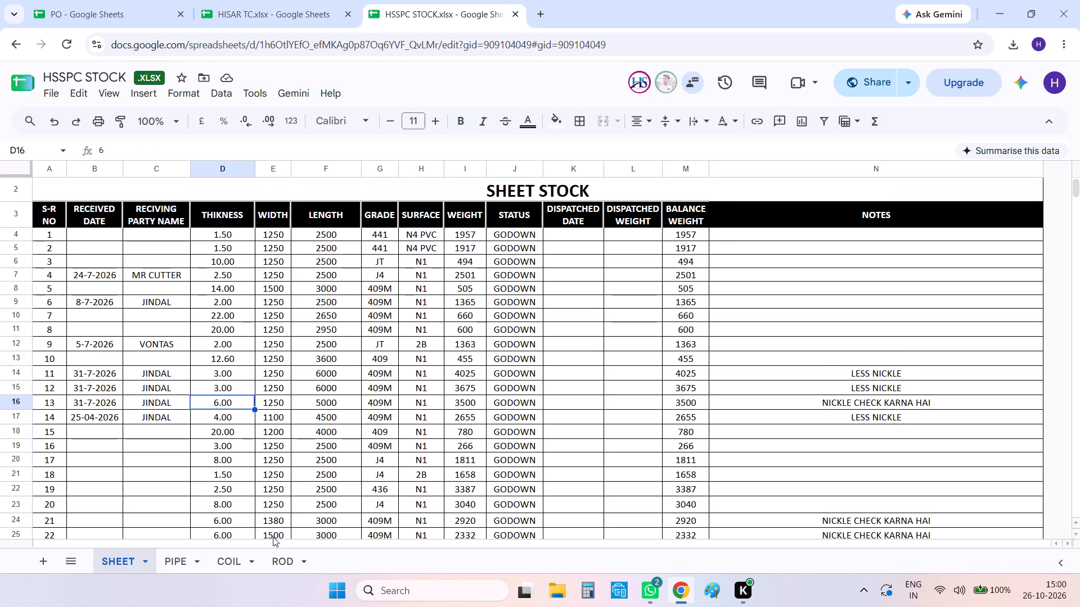
pyautogui.press('Down')
pyautogui.press('Right')
pyautogui.press('Down')
# Examine the SHEET stock list's length column against thickness and grade from serial number 15 down to 48.
pyautogui.press('Right')
pyautogui.press('Down')
pyautogui.press('Down')
pyautogui.press('Down')
pyautogui.press('Down')
pyautogui.press('Down')
pyautogui.press('Down')
pyautogui.press('Down')
pyautogui.press('Down')
pyautogui.press('Down')
pyautogui.press('Down')
pyautogui.press('Down')
pyautogui.press('Down')
pyautogui.press('Down')
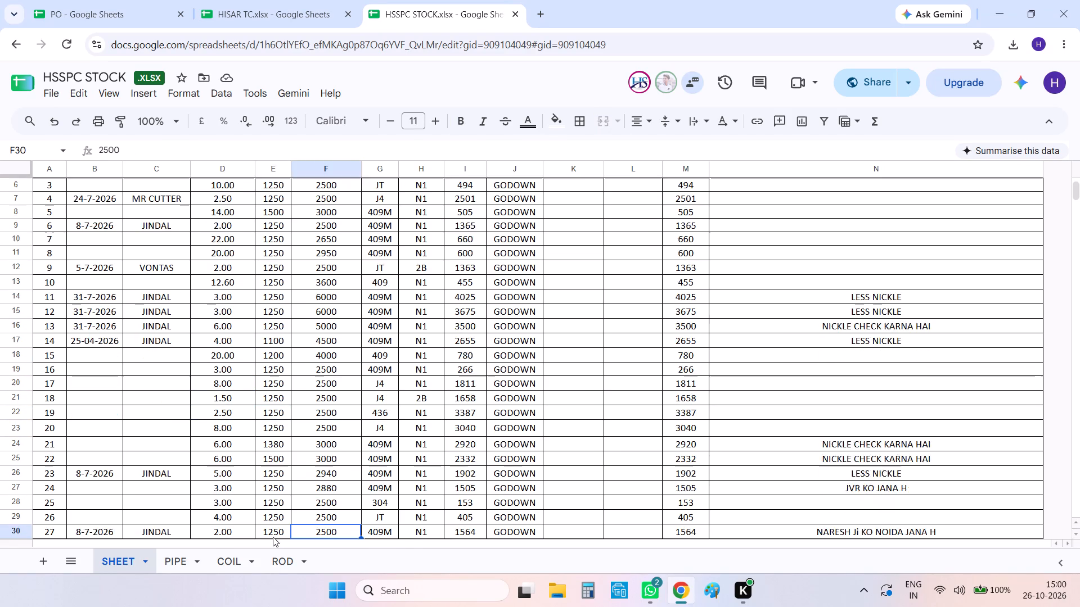
pyautogui.press('Down')
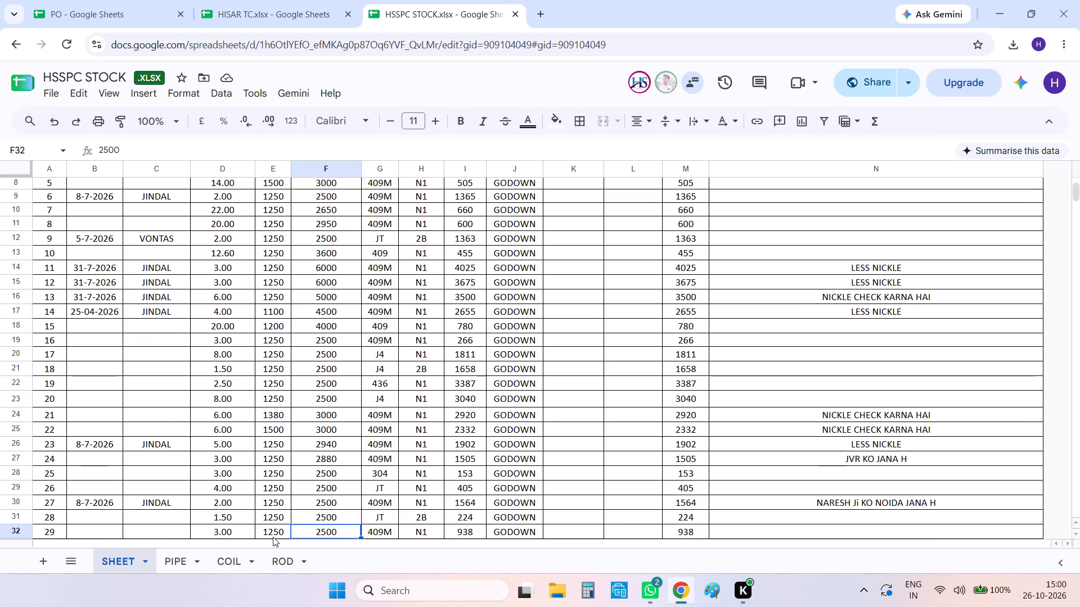
pyautogui.press('Up')
pyautogui.press('Down')
pyautogui.press('Down')
pyautogui.press('Down')
pyautogui.press('Down')
pyautogui.press('Down')
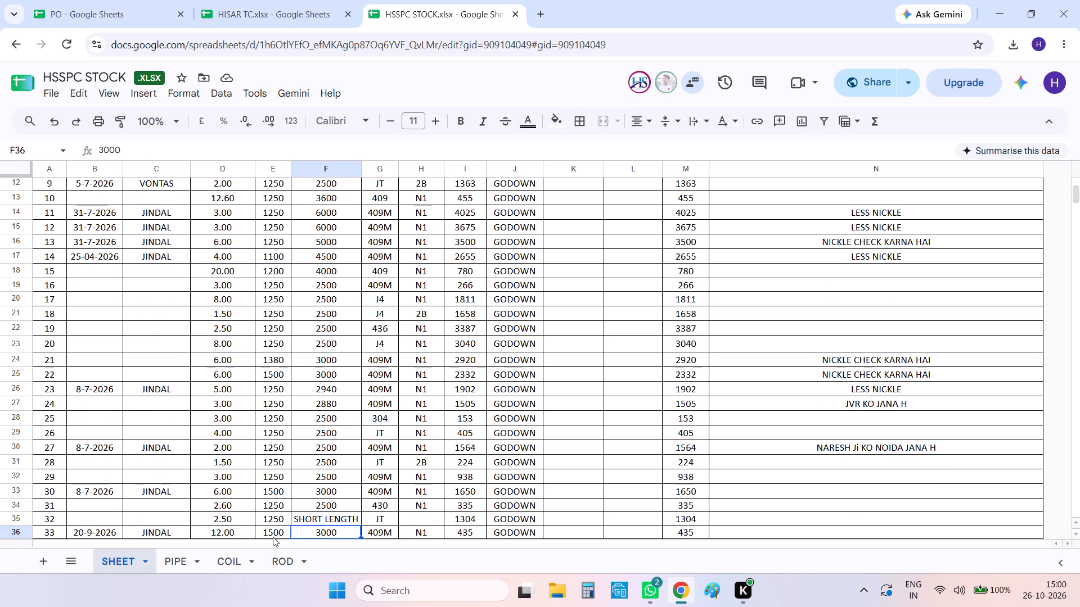
pyautogui.press('Down')
pyautogui.press('Down')
pyautogui.press('Down')
pyautogui.press('Down')
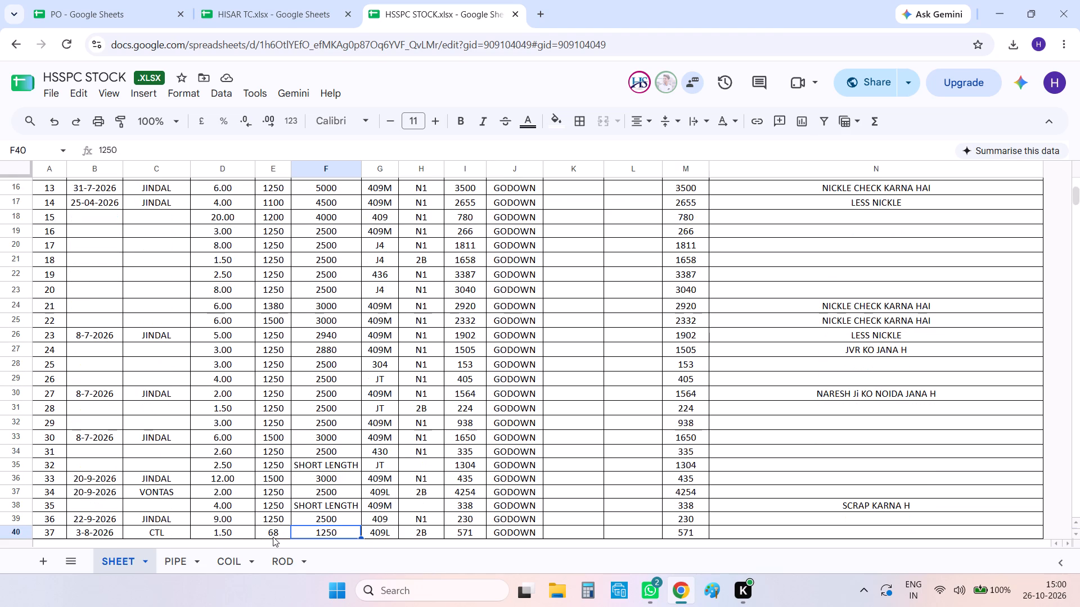
pyautogui.press('Down')
pyautogui.press('Down')
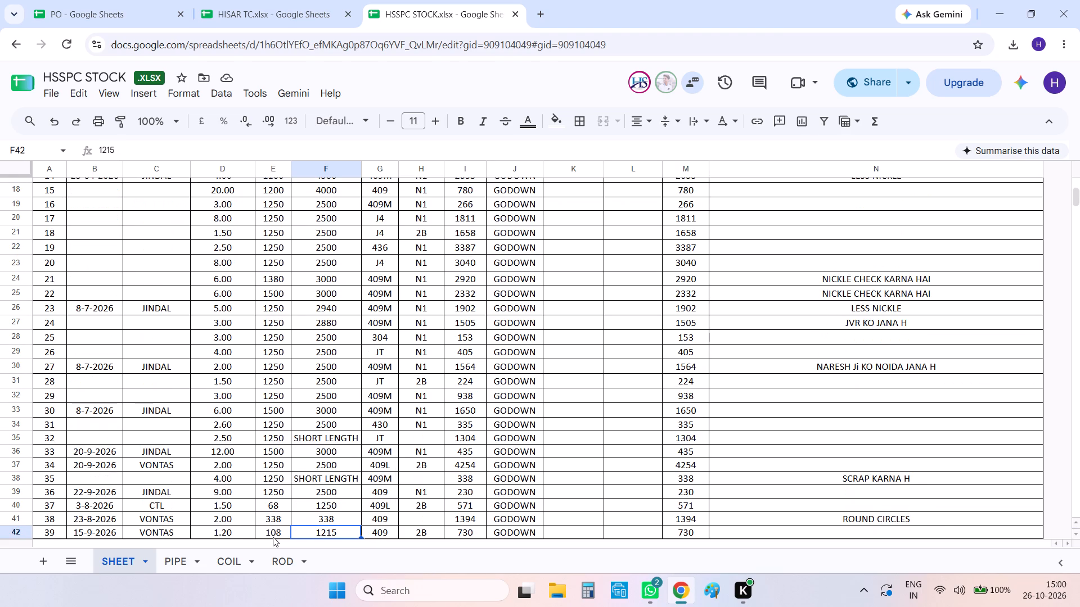
pyautogui.press('Down')
pyautogui.press('Down')
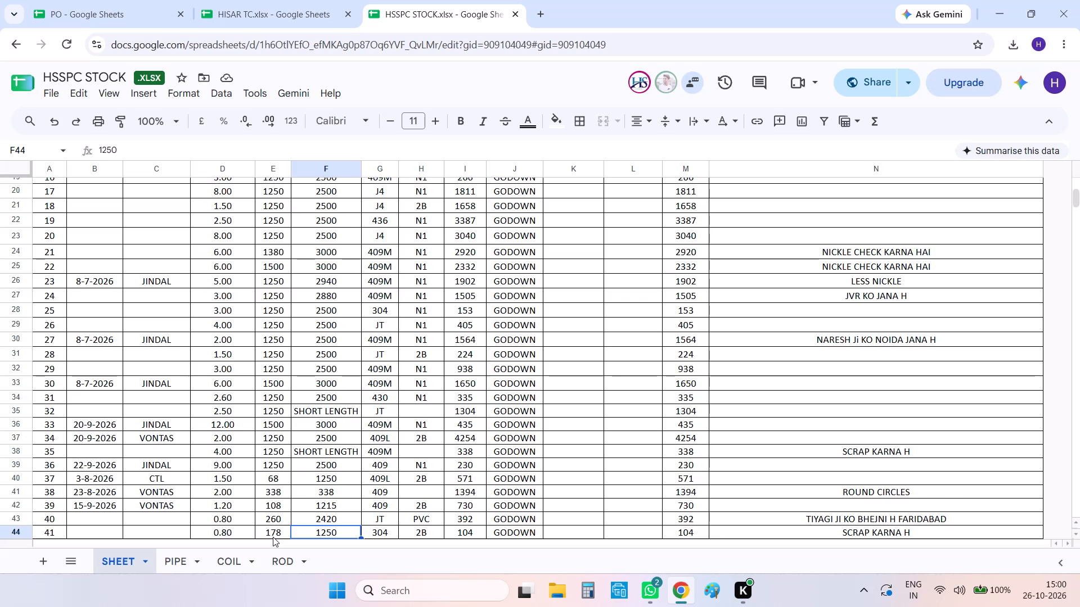
pyautogui.press('Down')
pyautogui.press('Down')
pyautogui.press('Down')
pyautogui.press('Down')
pyautogui.press('Down')
pyautogui.press('Down')
pyautogui.press('Down')
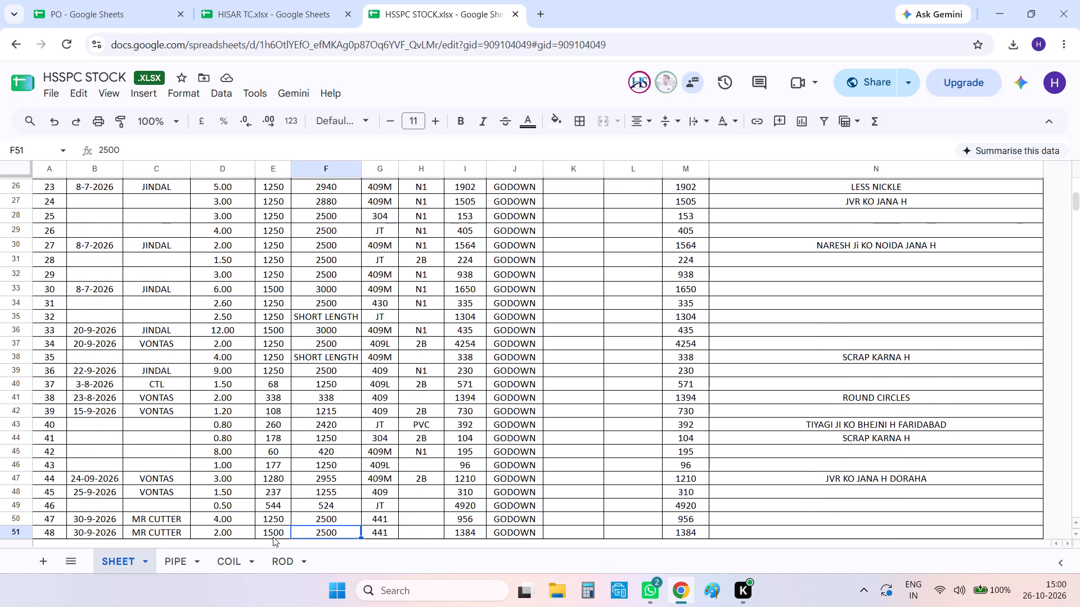
# Examine the SHEET stock list's length column from serial number 49 down past the last filled entries.
pyautogui.press('Down')
pyautogui.press('Down')
pyautogui.press('Down')
pyautogui.press('Down')
pyautogui.press('Down')
pyautogui.press('Down')
pyautogui.press('Down')
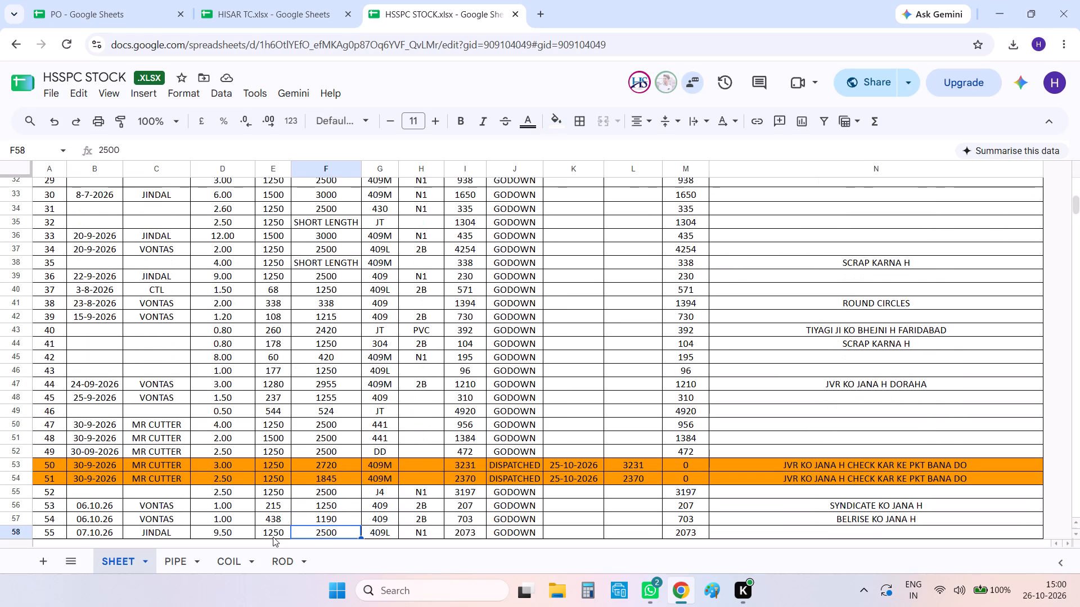
pyautogui.press('Down')
pyautogui.press('Down')
pyautogui.press('Down')
pyautogui.press('Down')
pyautogui.press('Down')
pyautogui.press('Down')
pyautogui.press('Down')
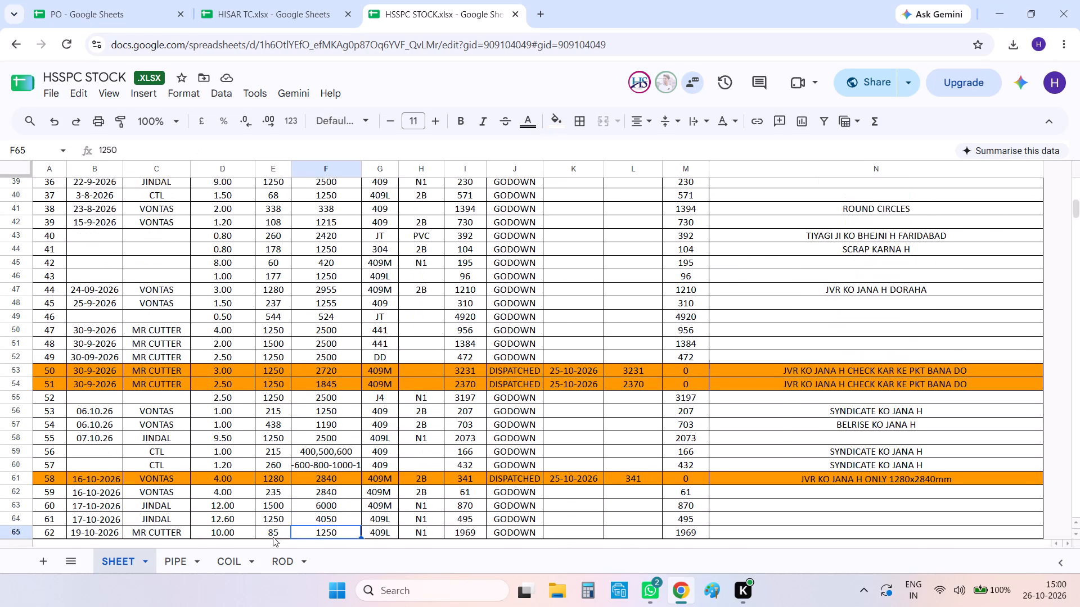
pyautogui.press('Down')
pyautogui.press('Down')
pyautogui.press('Down')
pyautogui.press('Down')
pyautogui.press('Down')
pyautogui.press('Down')
pyautogui.press('Down')
pyautogui.press('Down')
pyautogui.press('Down')
pyautogui.press('Down')
pyautogui.press('Down')
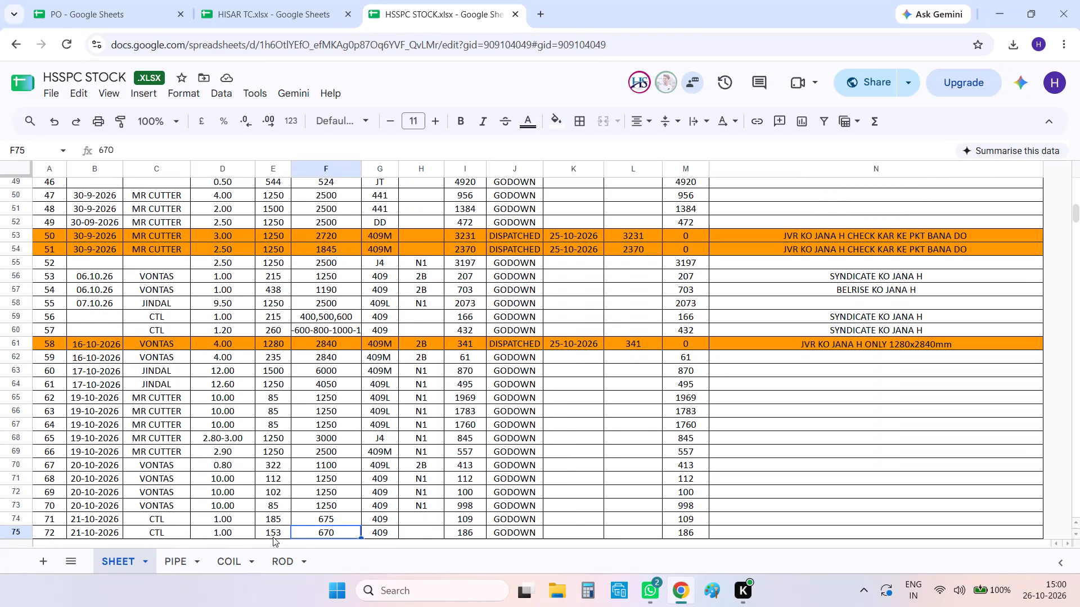
pyautogui.press('Down')
pyautogui.press('Down')
pyautogui.press('Down')
pyautogui.press('Down')
pyautogui.press('Down')
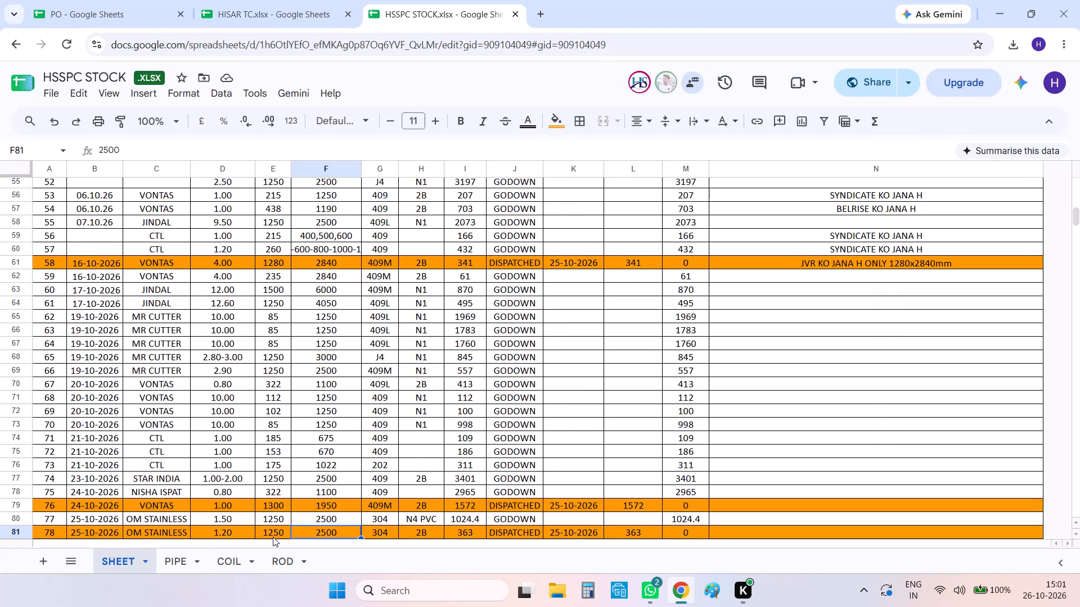
pyautogui.press('Down')
pyautogui.press('Down')
pyautogui.press('Down')
# Return from the empty rows and examine the SHEET stock list's grade column from the last filled entries up to serial number 68.
pyautogui.press('Up')
pyautogui.press('Up')
pyautogui.press('Up')
pyautogui.press('Up')
pyautogui.press('Up')
pyautogui.press('Up')
pyautogui.press('Up')
pyautogui.press('Up')
pyautogui.press('Up')
pyautogui.press('Up')
pyautogui.press('Up')
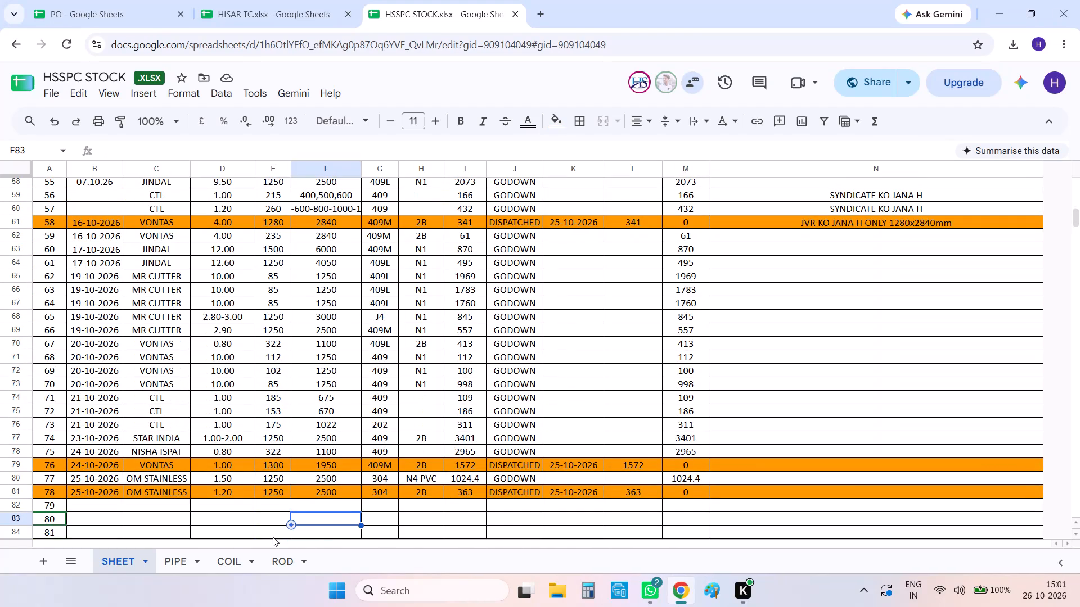
pyautogui.press('Right')
pyautogui.press('Up')
pyautogui.press('Up')
pyautogui.press('Up')
pyautogui.press('Up')
pyautogui.press('Up')
pyautogui.press('Up')
pyautogui.press('Up')
pyautogui.press('Up')
pyautogui.press('Up')
pyautogui.press('Up')
pyautogui.press('Up')
pyautogui.press('Up')
pyautogui.press('Up')
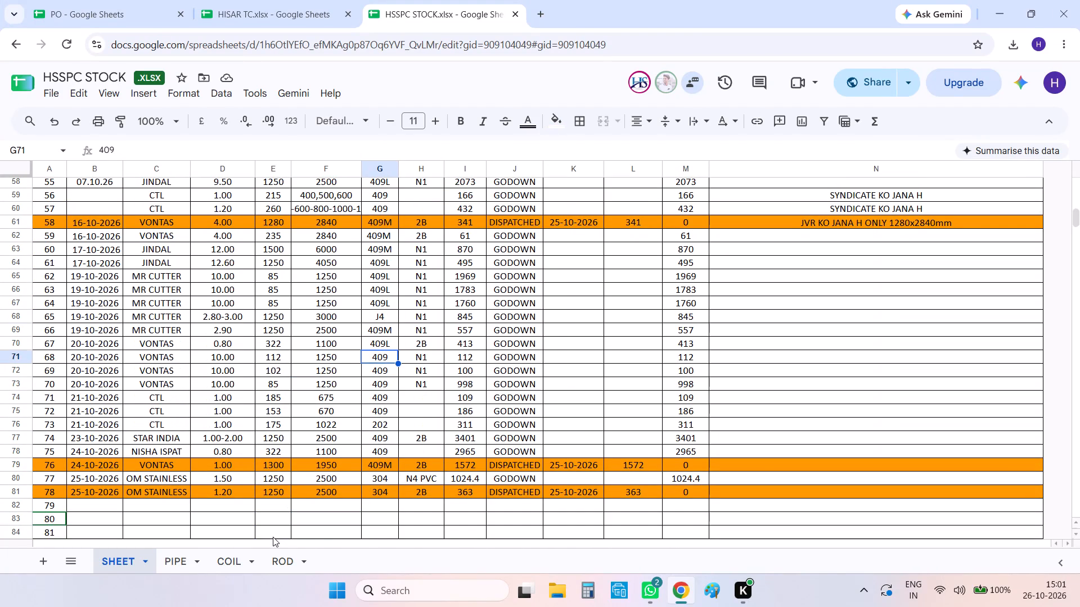
# Examine the SHEET stock list's grade column against thickness and size from serial number 67 up to 32.
pyautogui.press('Up')
pyautogui.press('Up')
pyautogui.press('Up')
pyautogui.press('Up')
pyautogui.press('Up')
pyautogui.press('Up')
pyautogui.press('Up')
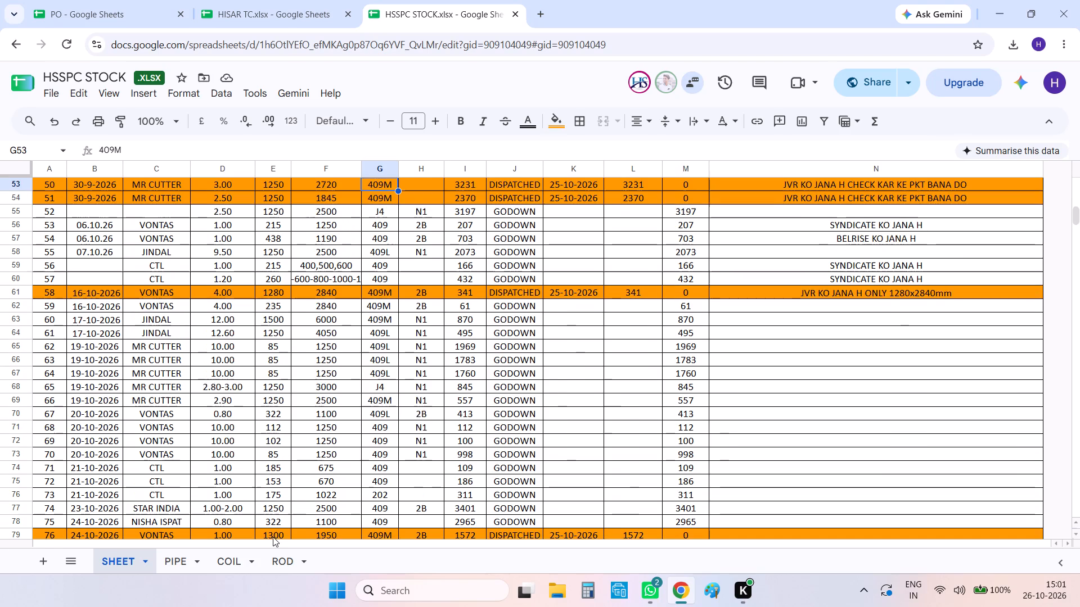
pyautogui.press('Up')
pyautogui.press('Up')
pyautogui.press('Up')
pyautogui.press('Up')
pyautogui.press('Up')
pyautogui.press('Up')
pyautogui.press('Up')
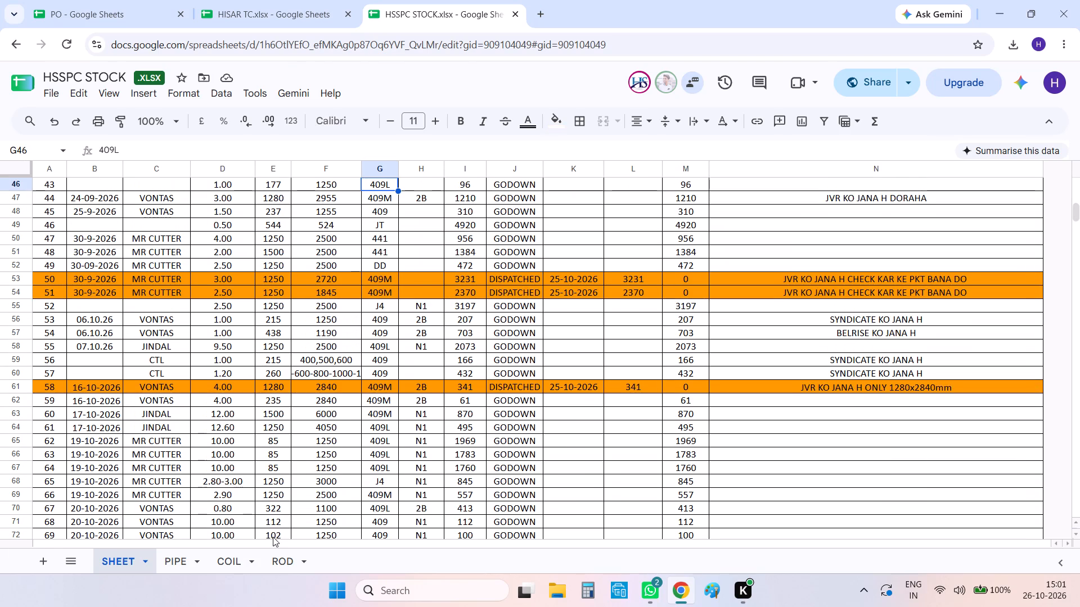
pyautogui.press('Up')
pyautogui.press('Up')
pyautogui.press('Up')
pyautogui.press('Up')
pyautogui.press('Up')
pyautogui.press('Up')
pyautogui.press('Up')
pyautogui.press('Up')
pyautogui.press('Up')
pyautogui.press('Up')
pyautogui.press('Up')
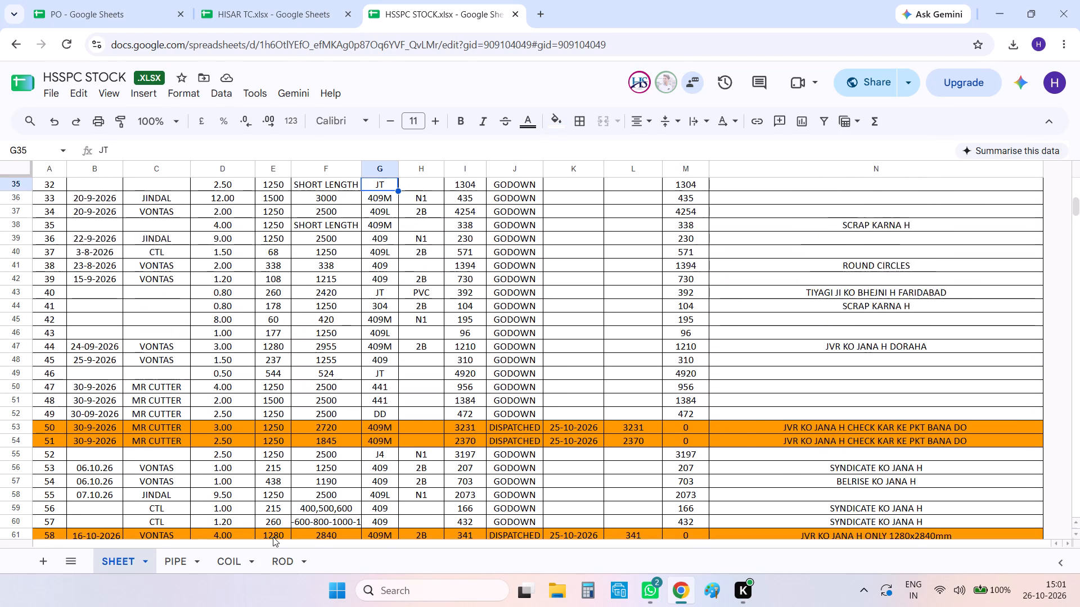
# Examine the SHEET stock list's grade column from serial number 31 up through serial number 20 towards the header row.
pyautogui.press('Up')
pyautogui.press('Up')
pyautogui.press('Up')
pyautogui.press('Up')
pyautogui.press('Up')
pyautogui.press('Up')
pyautogui.press('Up')
pyautogui.press('Up')
pyautogui.press('Up')
pyautogui.press('Up')
pyautogui.press('Up')
pyautogui.press('Up')
pyautogui.press('Up')
pyautogui.press('Up')
pyautogui.press('Up')
pyautogui.press('Up')
pyautogui.press('Up')
pyautogui.press('Up')
pyautogui.press('Up')
pyautogui.press('Up')
pyautogui.press('Up')
pyautogui.press('Up')
pyautogui.press('Up')
pyautogui.press('Up')
pyautogui.press('Up')
pyautogui.press('Up')
pyautogui.press('Up')
pyautogui.press('Up')
pyautogui.press('Up')
pyautogui.press('Up')
pyautogui.press('Up')
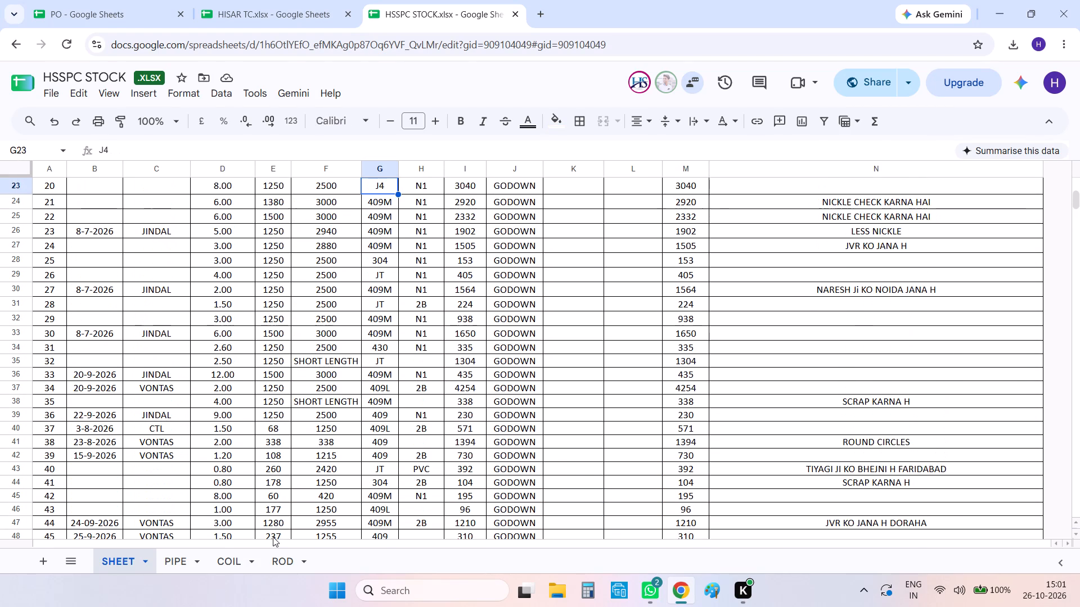
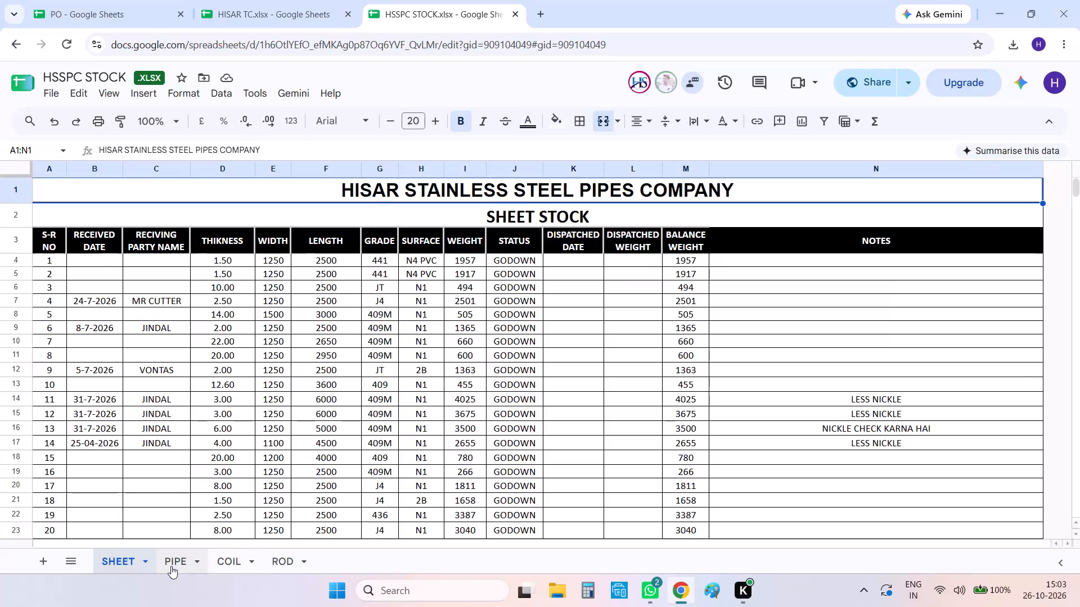
# Switch to the PIPE stock list and examine its headings and the OD column's entries up to serial number 4.
pyautogui.click(171, 566)
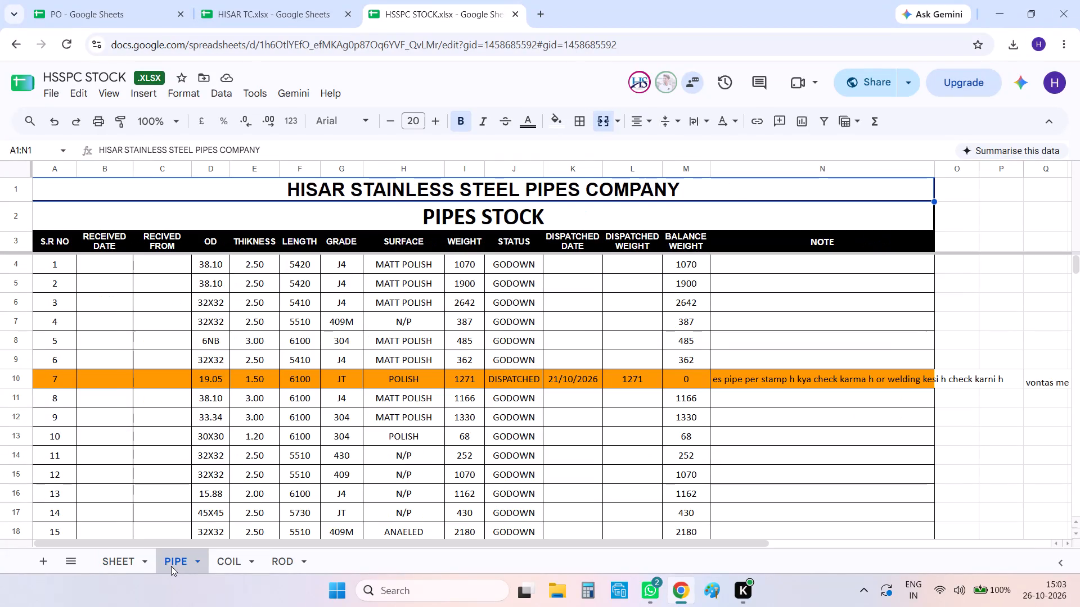
pyautogui.press('Up')
pyautogui.press('Up')
pyautogui.press('Up')
pyautogui.press('Up')
pyautogui.press('Up')
pyautogui.press('Up')
pyautogui.press('Right')
pyautogui.press('Right')
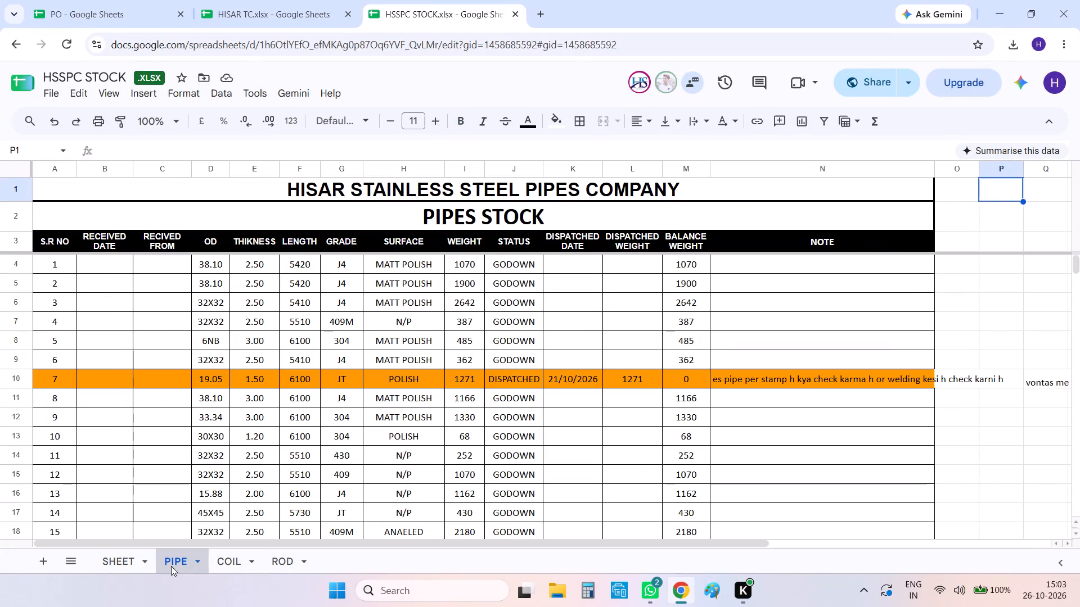
pyautogui.press('Left')
pyautogui.press('Left')
pyautogui.press('Left')
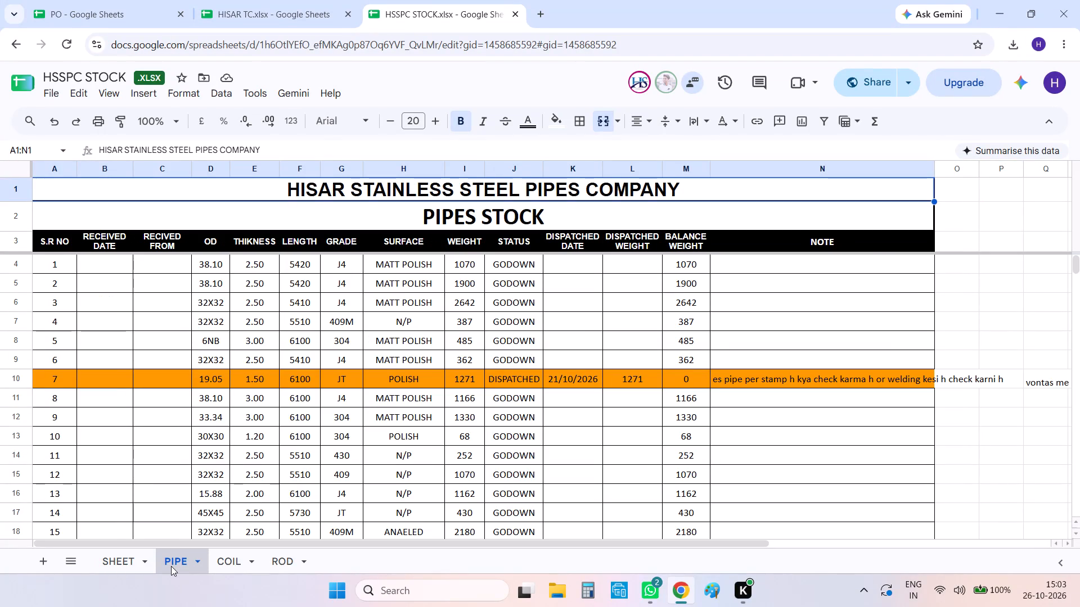
pyautogui.press('Left')
pyautogui.press('Left')
pyautogui.press('Left')
pyautogui.press('Left')
pyautogui.press('Left')
pyautogui.press('Left')
pyautogui.press('Left')
pyautogui.press('Left')
pyautogui.press('Left')
pyautogui.press('Down')
pyautogui.press('Down')
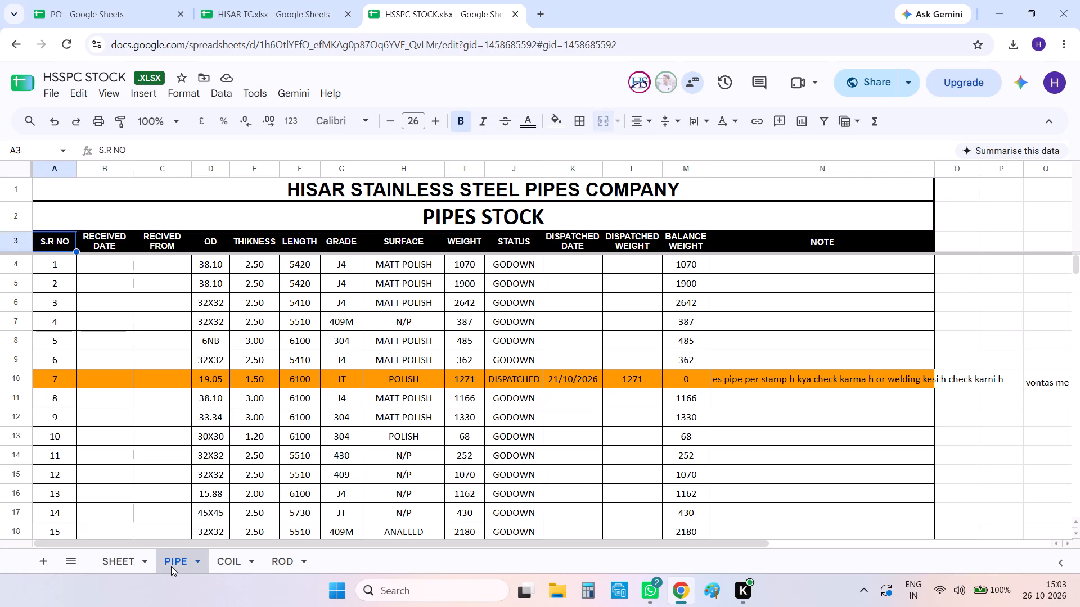
pyautogui.press('Down')
pyautogui.press('Down')
pyautogui.press('Right')
pyautogui.press('Right')
pyautogui.press('Right')
pyautogui.press('Down')
pyautogui.press('Down')
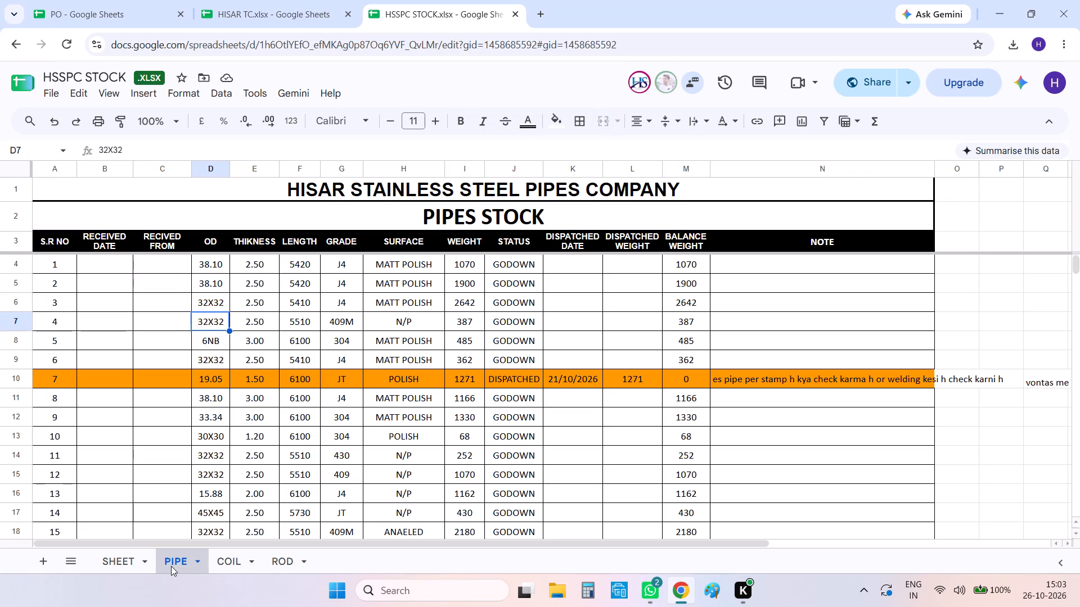
# Examine the PIPE stock list's grade column against OD and thickness from serial number 4 down to 28.
pyautogui.press('Right')
pyautogui.press('Right')
pyautogui.press('Right')
pyautogui.press('Down')
pyautogui.press('Down')
pyautogui.press('Down')
pyautogui.press('Down')
pyautogui.press('Down')
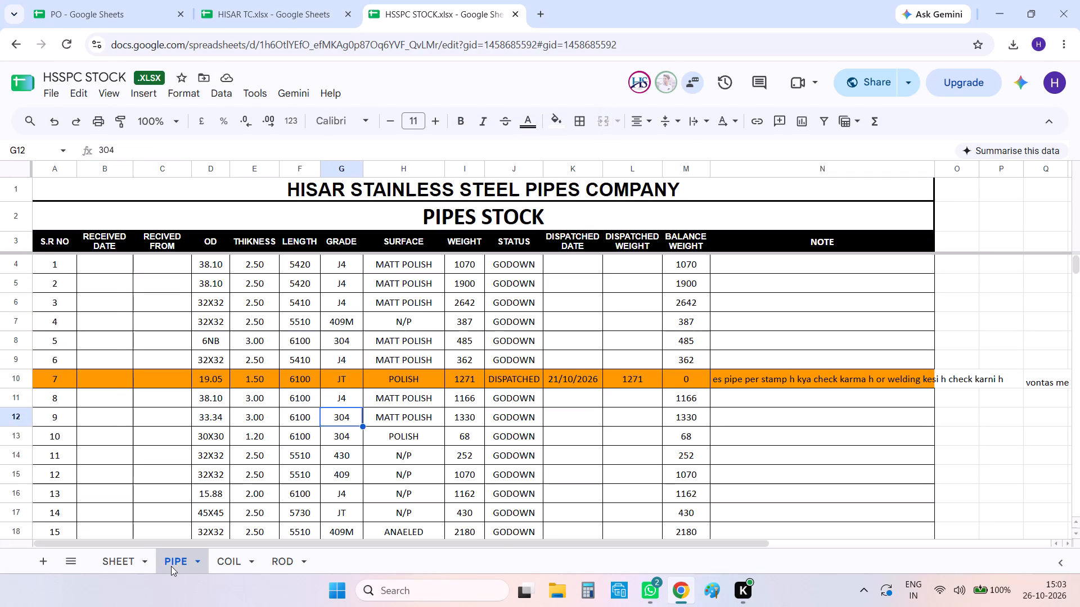
pyautogui.press('Down')
pyautogui.press('Down')
pyautogui.press('Down')
pyautogui.press('Down')
pyautogui.press('Down')
pyautogui.press('Down')
pyautogui.press('Down')
pyautogui.press('Down')
pyautogui.press('Down')
pyautogui.press('Down')
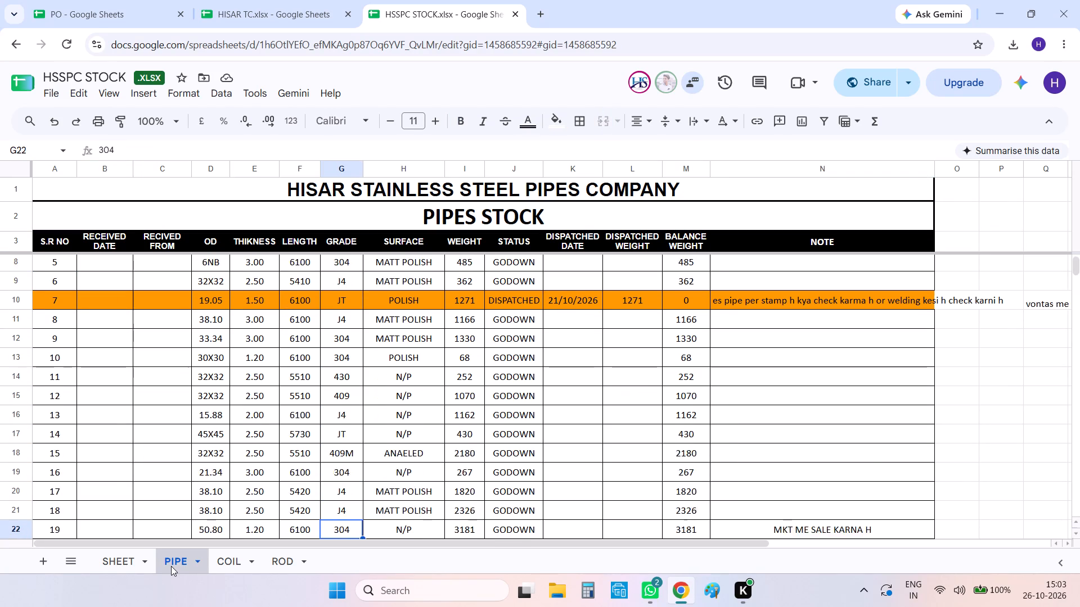
pyautogui.press('Down')
pyautogui.press('Down')
pyautogui.press('Down')
pyautogui.press('Down')
pyautogui.press('Down')
pyautogui.press('Down')
pyautogui.press('Down')
pyautogui.press('Down')
pyautogui.press('Down')
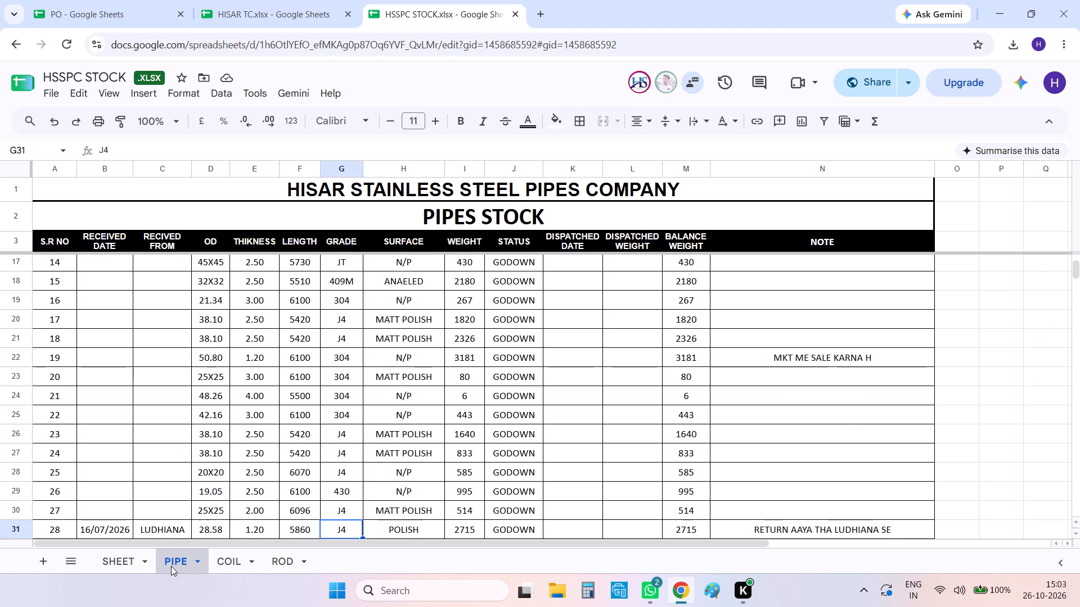
# Examine the PIPE stock list's grade column around serial number 28 and on down to serial number 40.
pyautogui.press('Up')
pyautogui.press('Up')
pyautogui.press('Down')
pyautogui.press('Down')
pyautogui.press('Down')
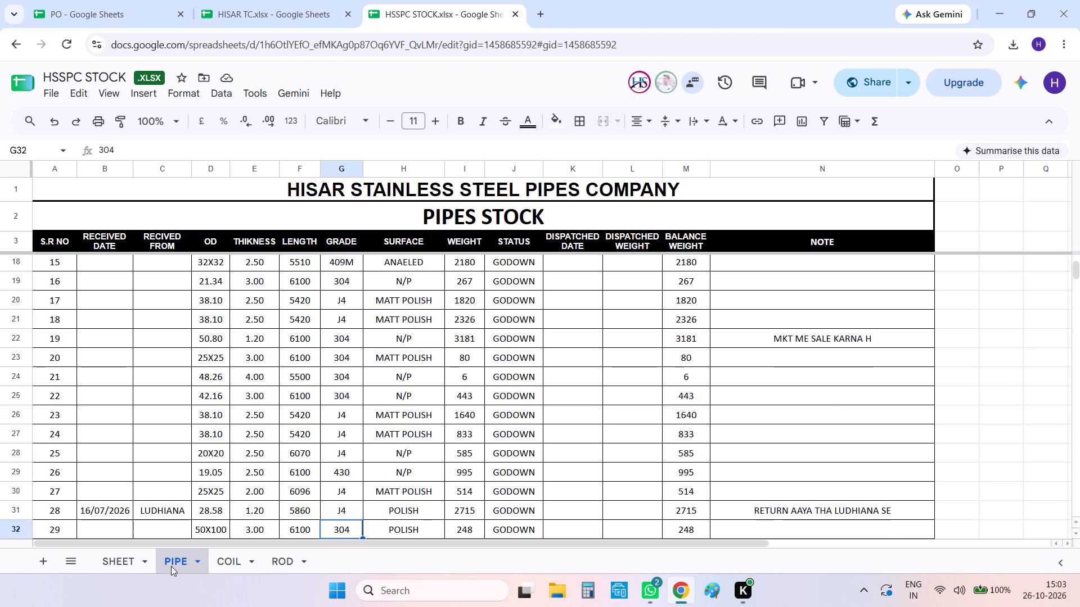
pyautogui.press('Down')
pyautogui.press('Down')
pyautogui.press('Down')
pyautogui.press('Down')
pyautogui.press('Down')
pyautogui.press('Down')
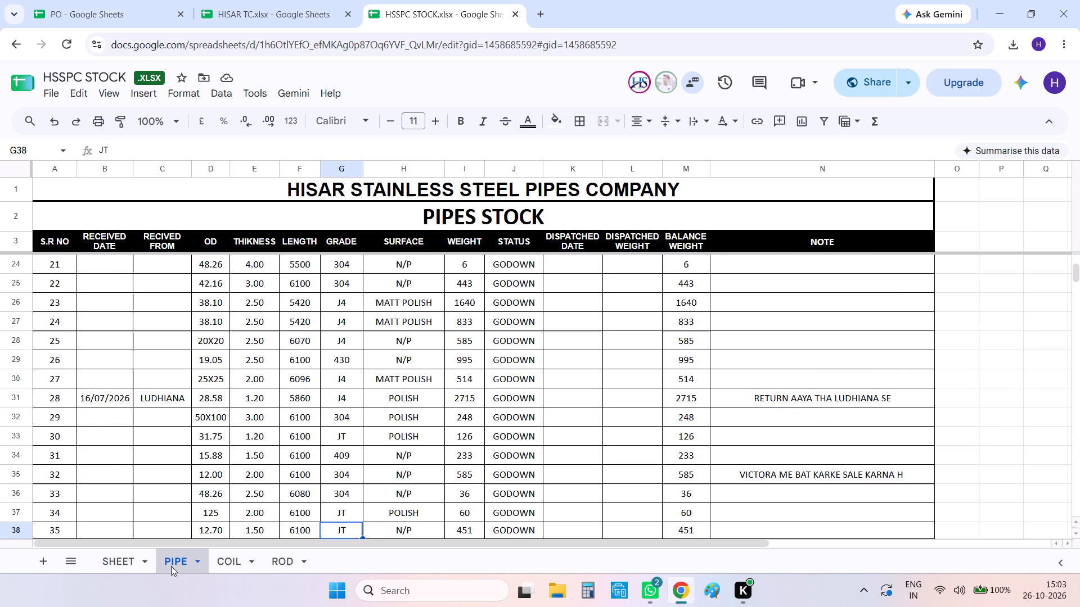
pyautogui.press('Down')
pyautogui.press('Down')
pyautogui.press('Down')
pyautogui.press('Down')
pyautogui.press('Down')
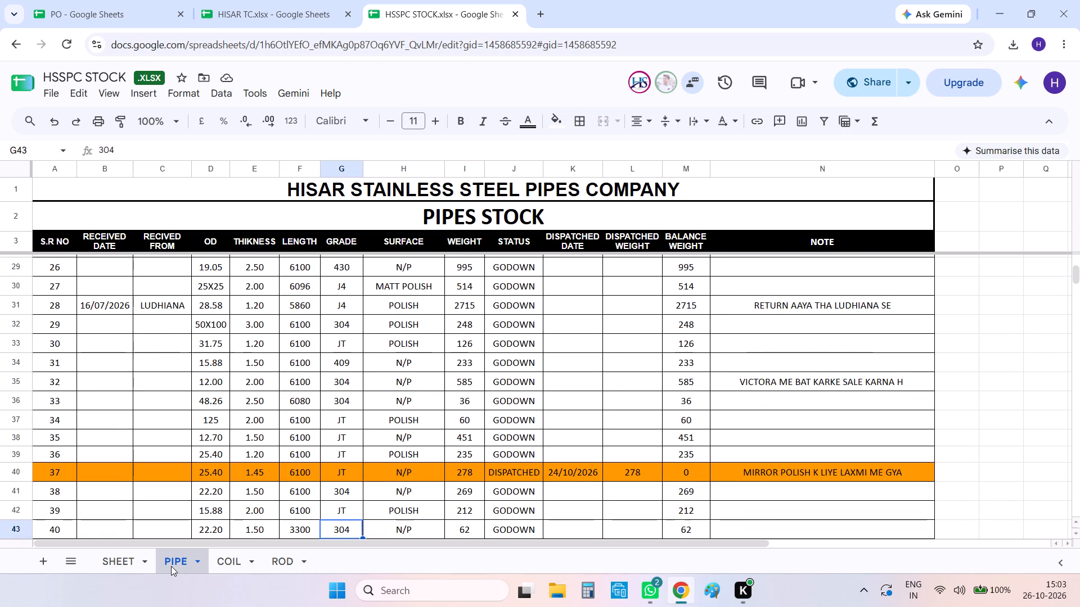
# Examine the PIPE stock list's grade column from serial number 41 down to the first empty row at serial number 58.
pyautogui.press('Down')
pyautogui.press('Down')
pyautogui.press('Down')
pyautogui.press('Down')
pyautogui.press('Down')
pyautogui.press('Down')
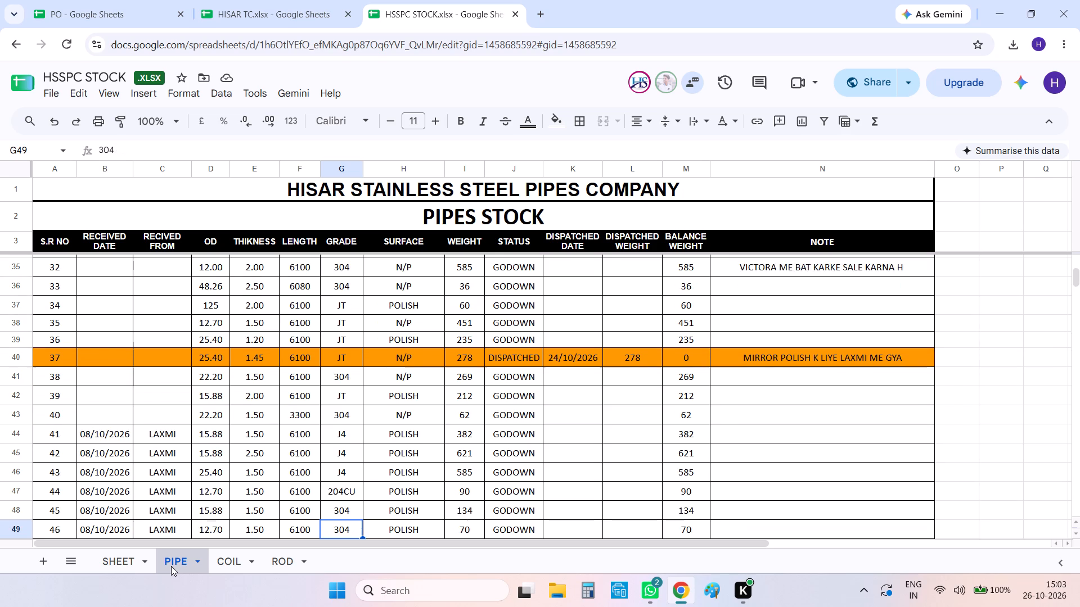
pyautogui.press('Down')
pyautogui.press('Down')
pyautogui.press('Down')
pyautogui.press('Down')
pyautogui.press('Down')
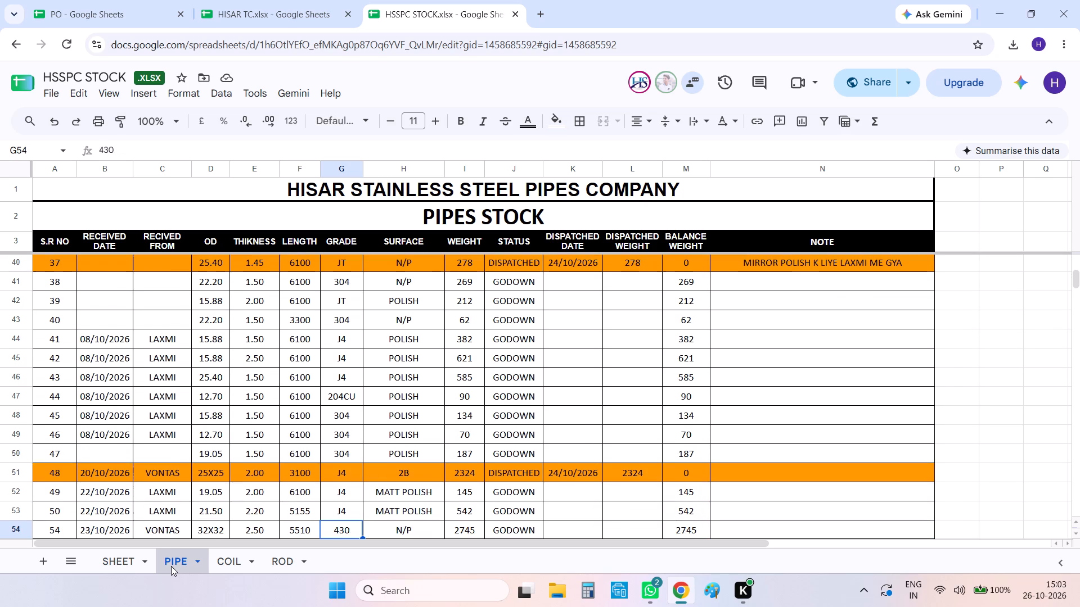
pyautogui.press('Down')
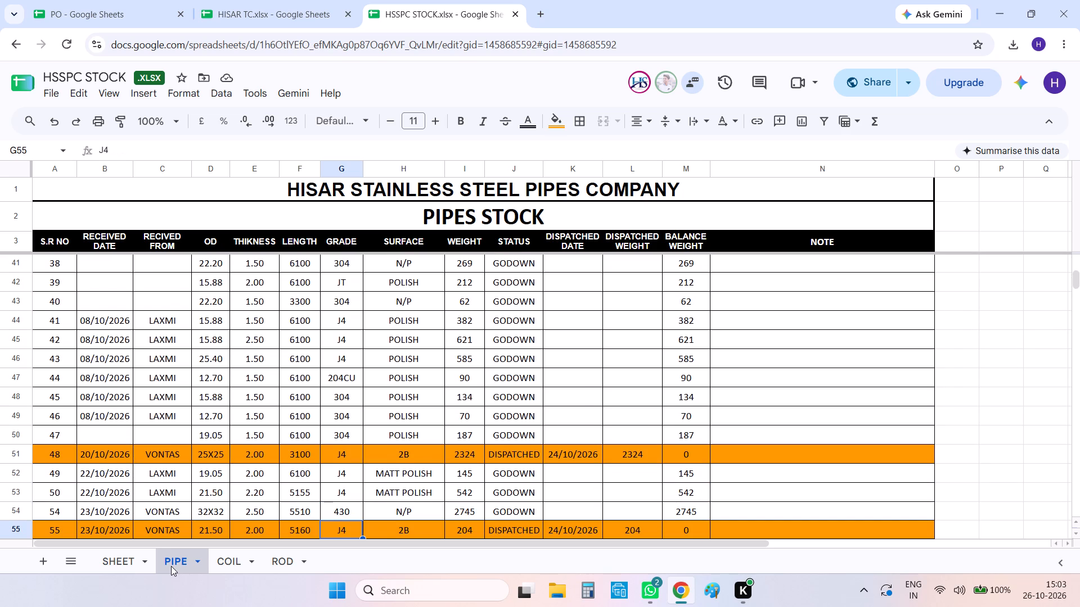
pyautogui.press('Down')
pyautogui.press('Down')
pyautogui.press('Down')
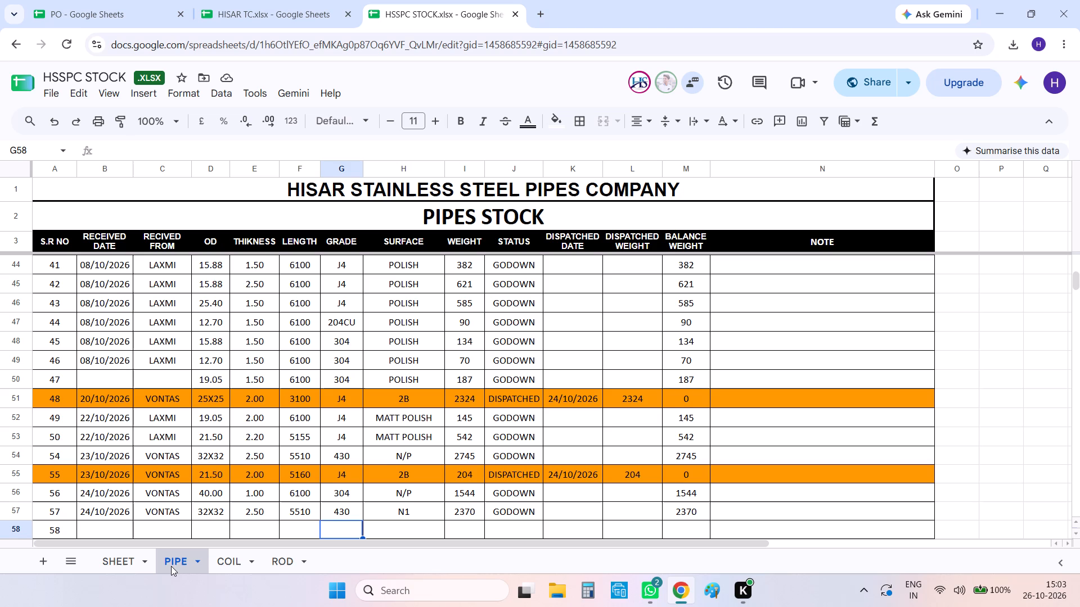
# Review the PIPE stock list's grade column back up from serial number 57 to the title row.
pyautogui.press('Up')
pyautogui.press('Up')
pyautogui.press('Up')
pyautogui.press('Up')
pyautogui.press('Up')
pyautogui.press('Up')
pyautogui.press('Up')
pyautogui.press('Up')
pyautogui.press('Up')
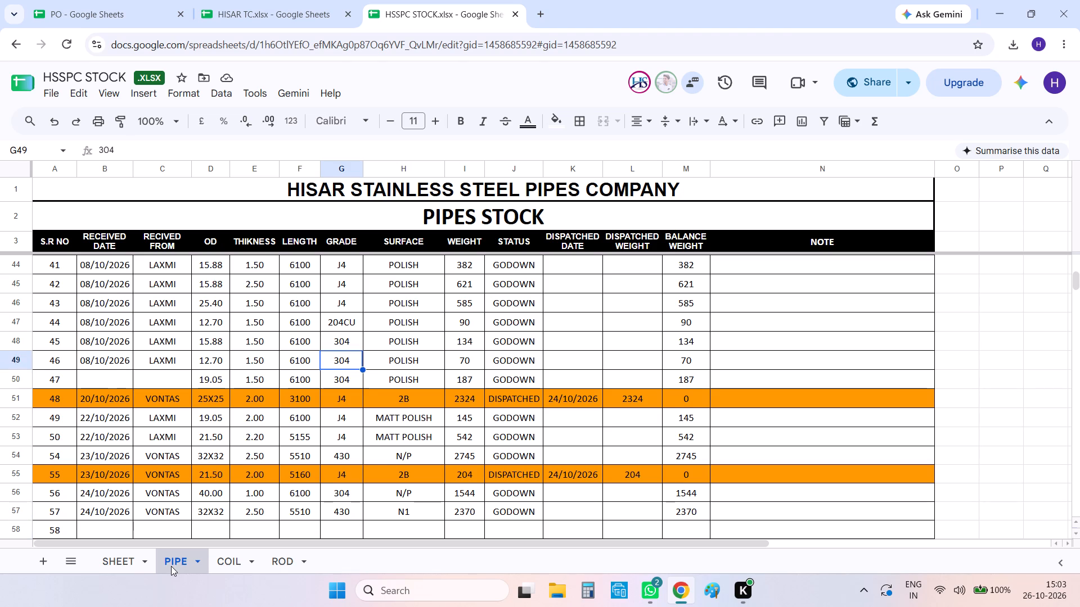
pyautogui.press('Up')
pyautogui.press('Up')
pyautogui.press('Up')
pyautogui.press('Up')
pyautogui.press('Up')
pyautogui.press('Up')
pyautogui.press('Up')
pyautogui.press('Up')
pyautogui.press('Up')
pyautogui.press('Up')
pyautogui.press('Up')
pyautogui.press('Up')
pyautogui.press('Up')
pyautogui.press('Up')
pyautogui.press('Up')
pyautogui.press('Up')
pyautogui.press('Up')
pyautogui.press('Up')
pyautogui.press('Up')
pyautogui.press('Up')
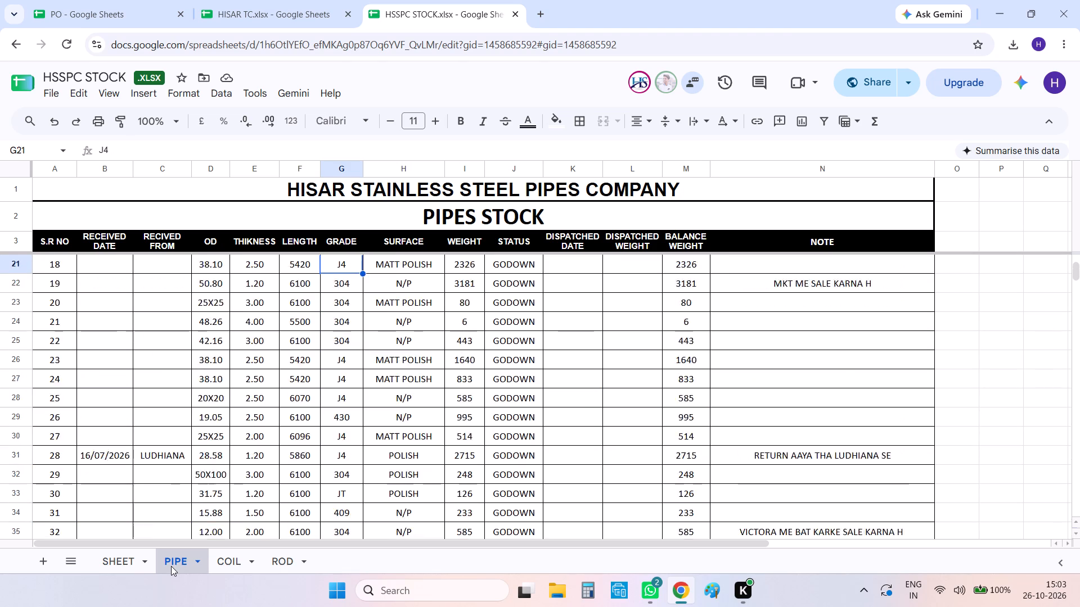
pyautogui.press('Up')
pyautogui.press('Up')
pyautogui.press('Up')
pyautogui.press('Up')
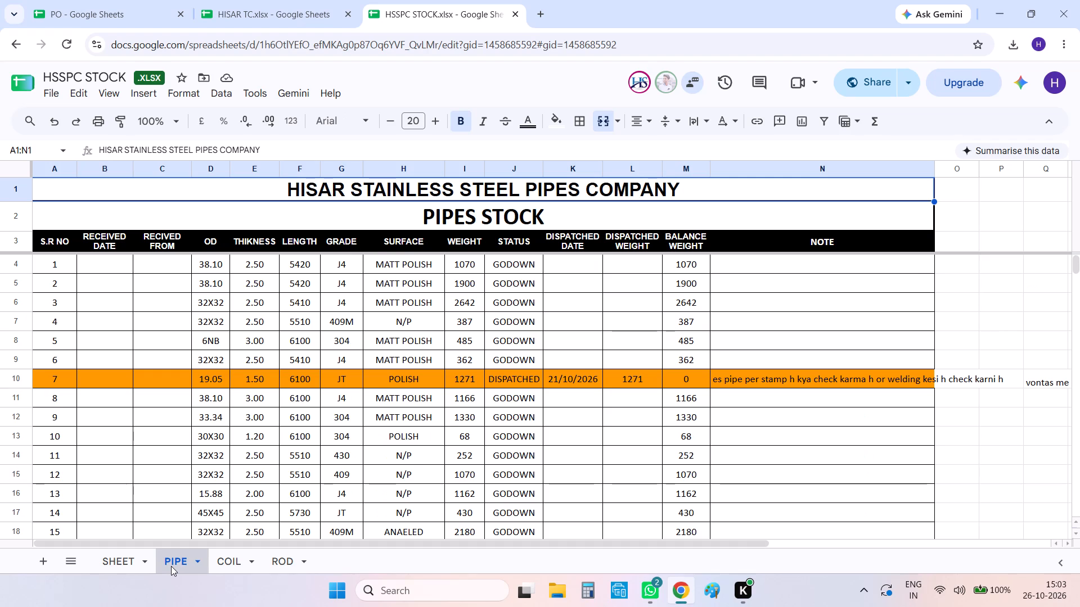
# Clear the note about checking the pipe's stamp and welding from serial number 7's row in the PIPE stock list.
pyautogui.press('Down')
pyautogui.press('Down')
pyautogui.press('Down')
pyautogui.press('Down')
pyautogui.press('Right')
pyautogui.press('Right')
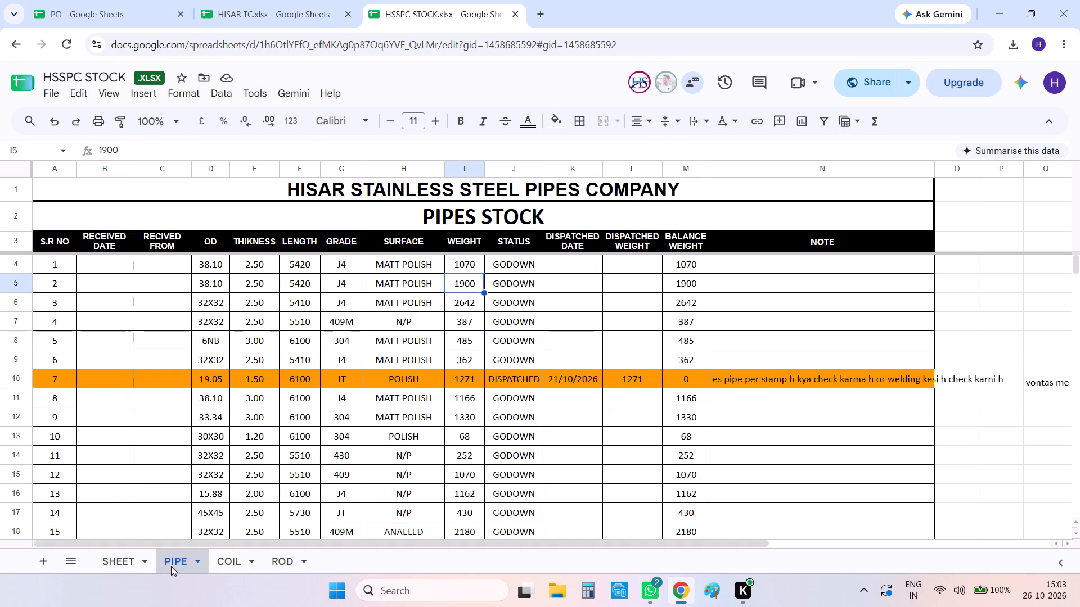
pyautogui.press('Left')
pyautogui.press('Right')
pyautogui.press('Right')
pyautogui.press('Right')
pyautogui.press('Right')
pyautogui.press('Right')
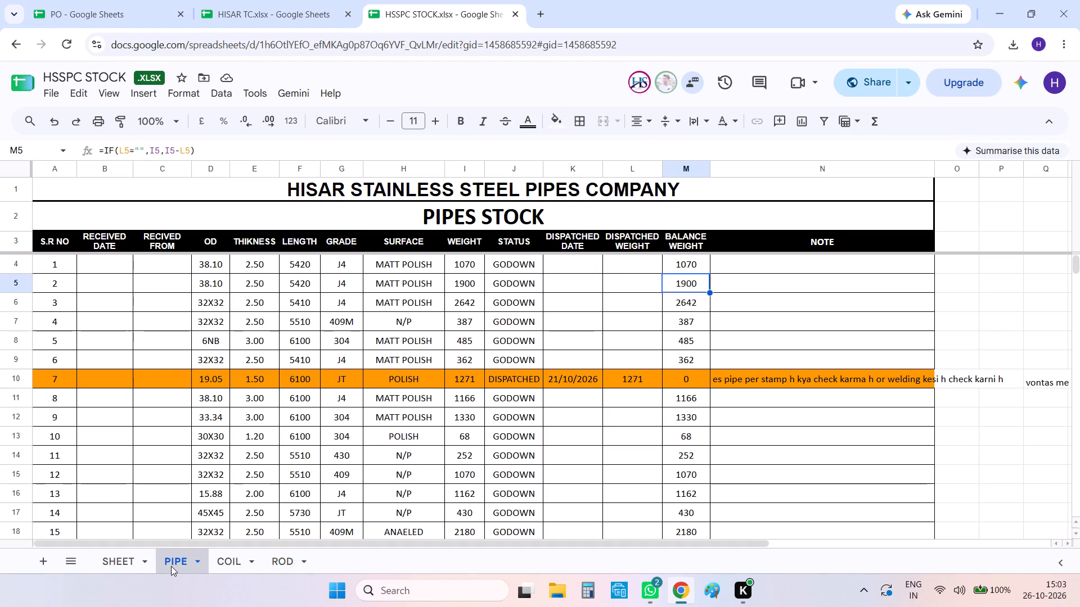
pyautogui.press('Up')
pyautogui.press('Down')
pyautogui.press('Down')
pyautogui.press('Down')
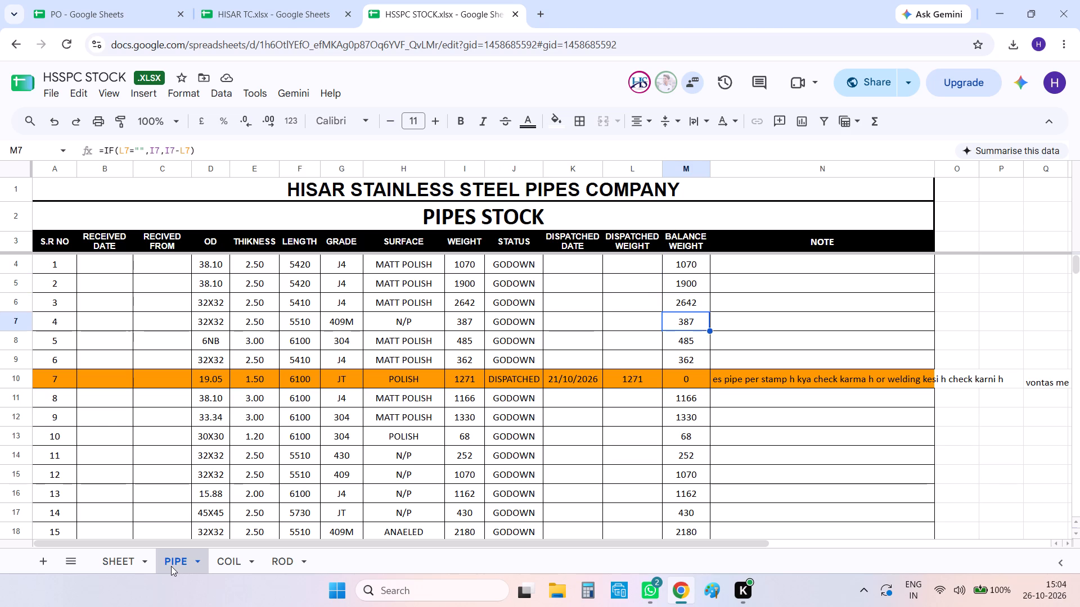
pyautogui.press('Down')
pyautogui.press('Down')
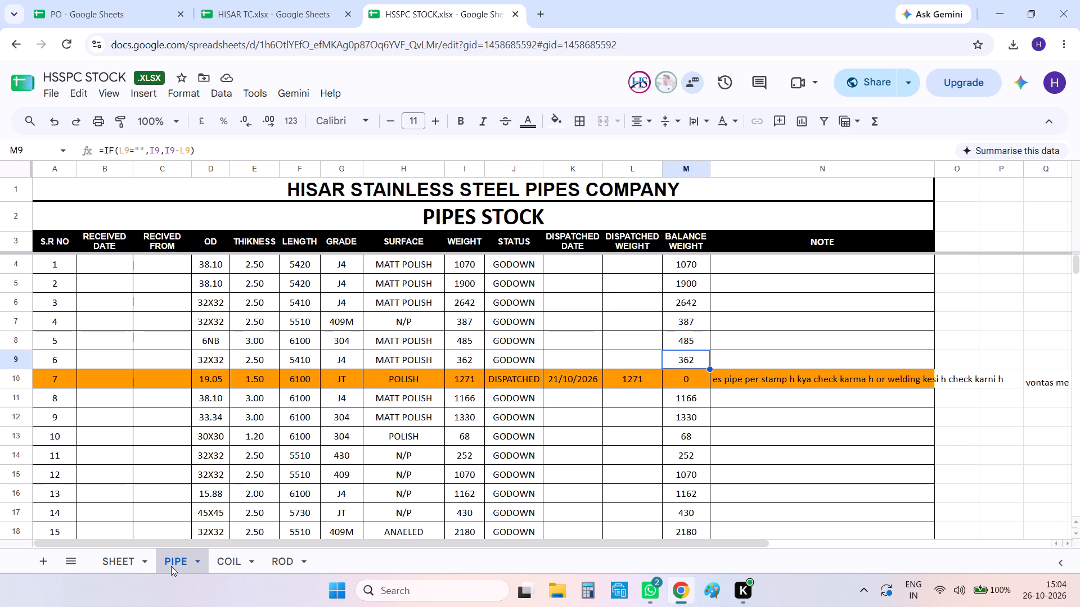
pyautogui.press('Down')
pyautogui.press('Right')
pyautogui.press('Delete')
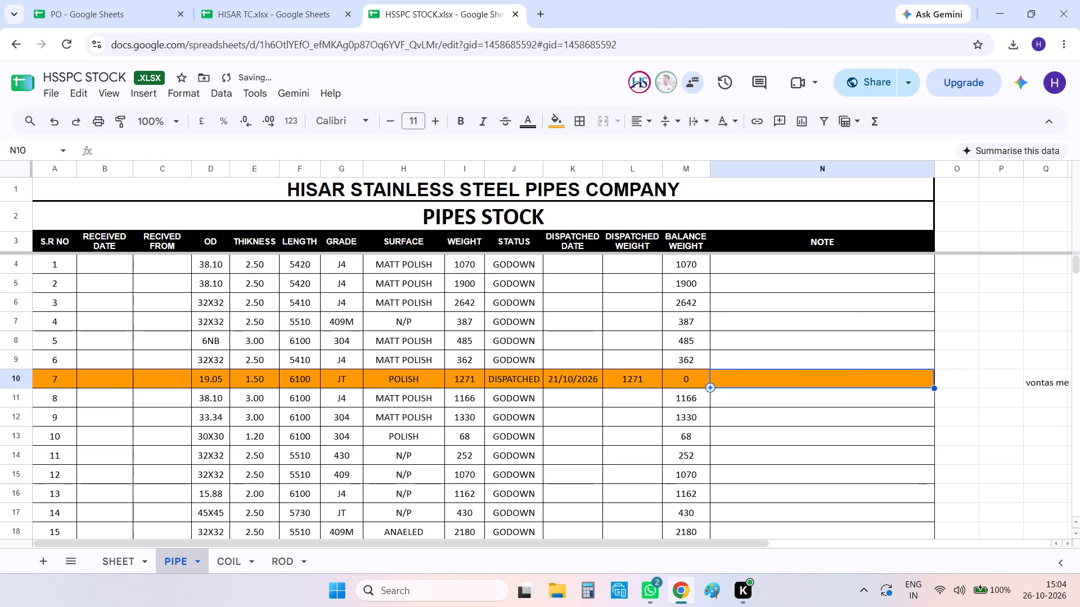
# Delete the stray "vontas me" text in column Q of serial number 7's row.
pyautogui.press('Right')
pyautogui.press('Right')
pyautogui.press('Right')
pyautogui.press('Delete')
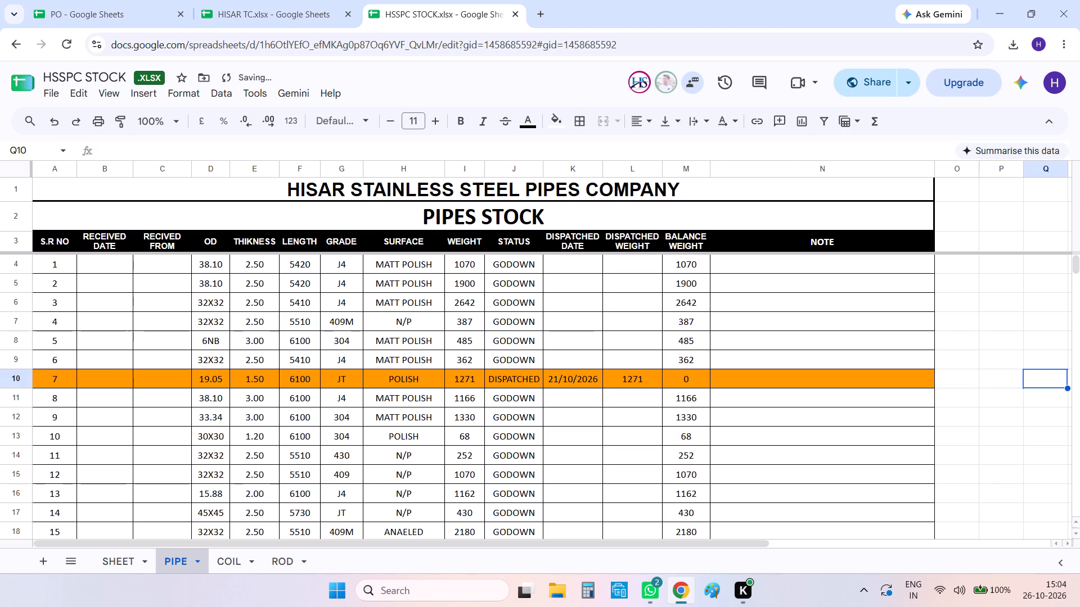
# Check serial number 7's row from the blank cells beyond the note column back to its grade.
pyautogui.press('Right')
pyautogui.press('Right')
pyautogui.press('Left')
pyautogui.press('Left')
pyautogui.press('Left')
pyautogui.press('Left')
pyautogui.press('Left')
pyautogui.press('Left')
pyautogui.press('Left')
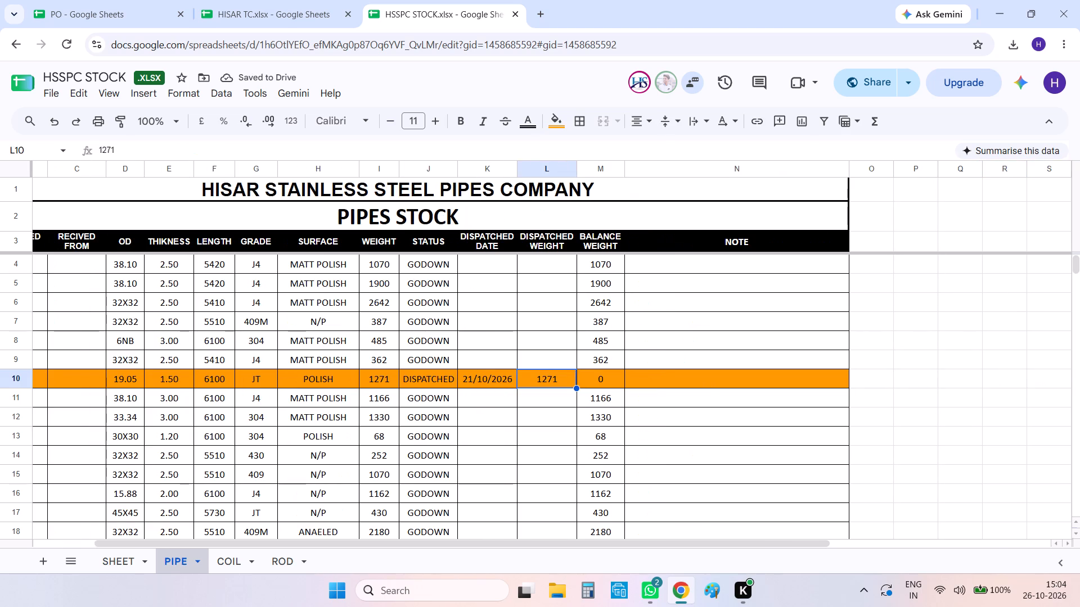
pyautogui.press('Left')
pyautogui.press('Left')
pyautogui.press('Left')
pyautogui.press('Left')
pyautogui.press('Left')
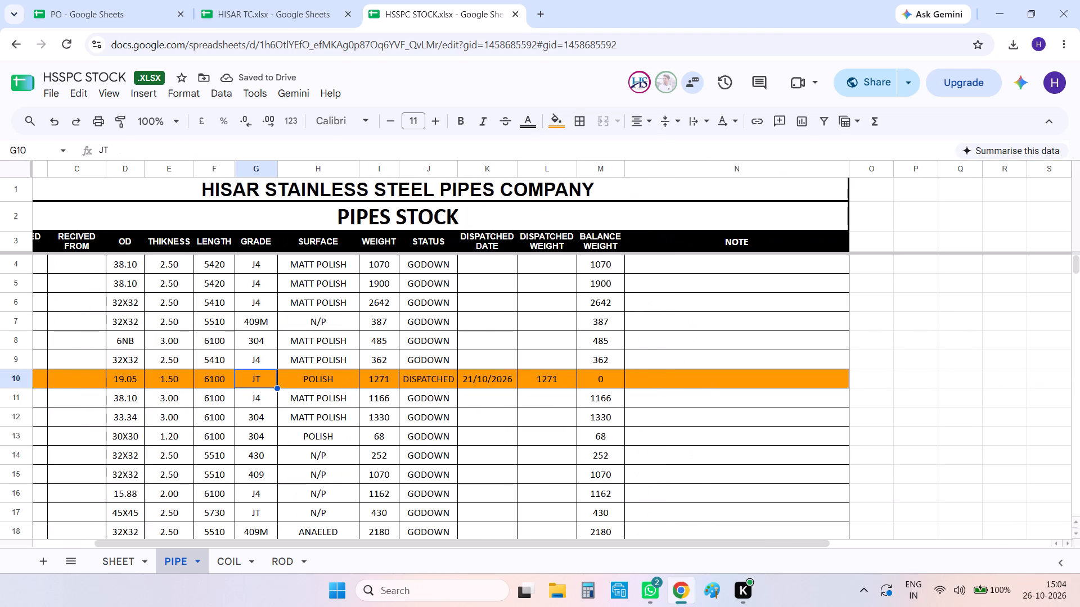
# Check serial number 7's row in the PIPE stock list from its serial number across to the balance weight.
pyautogui.press('Left')
pyautogui.press('Left')
pyautogui.press('Left')
pyautogui.press('Left')
pyautogui.press('Left')
pyautogui.press('Left')
pyautogui.press('Left')
pyautogui.press('Right')
pyautogui.press('Right')
pyautogui.press('Right')
pyautogui.press('Right')
pyautogui.press('Right')
pyautogui.press('Right')
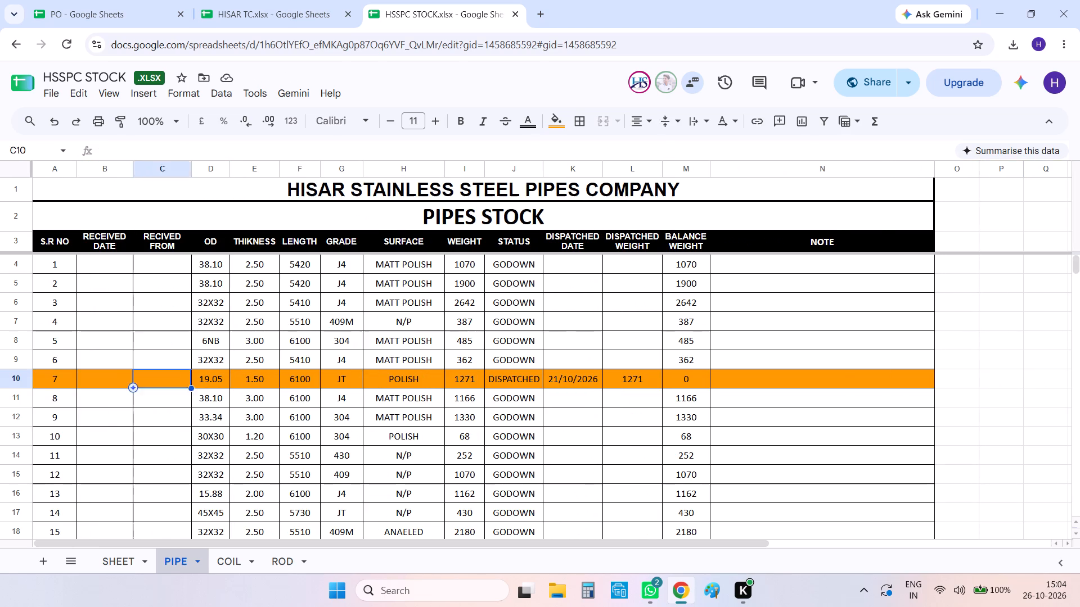
pyautogui.press('Right')
pyautogui.press('Right')
pyautogui.press('Right')
pyautogui.press('Right')
pyautogui.press('Right')
pyautogui.press('Right')
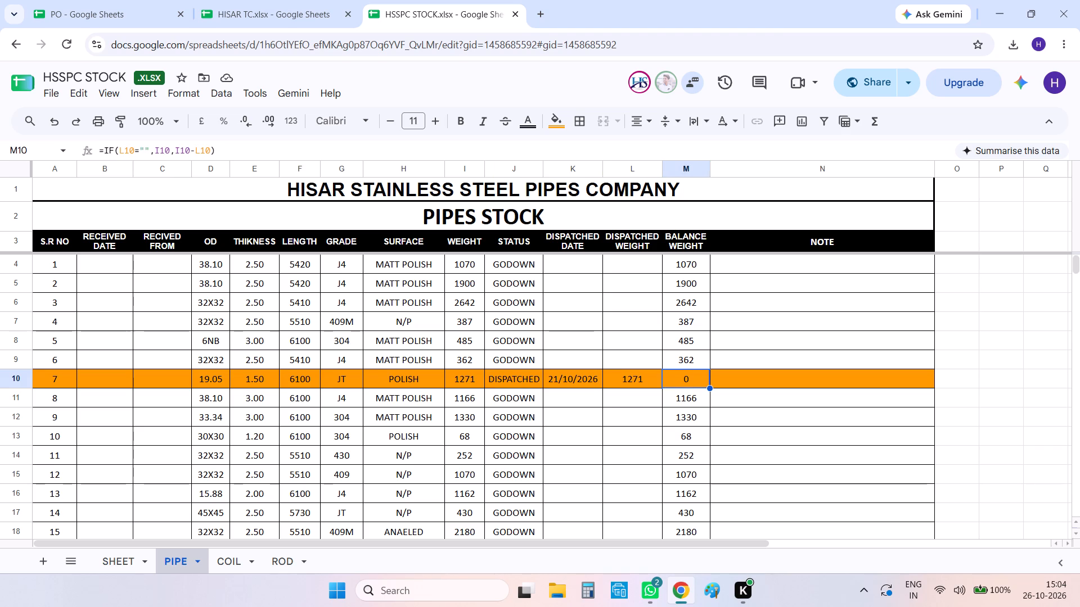
# Clear the "MKT ME SALE KARNA H" note from serial number 19's row in the PIPE stock list.
pyautogui.press('Down')
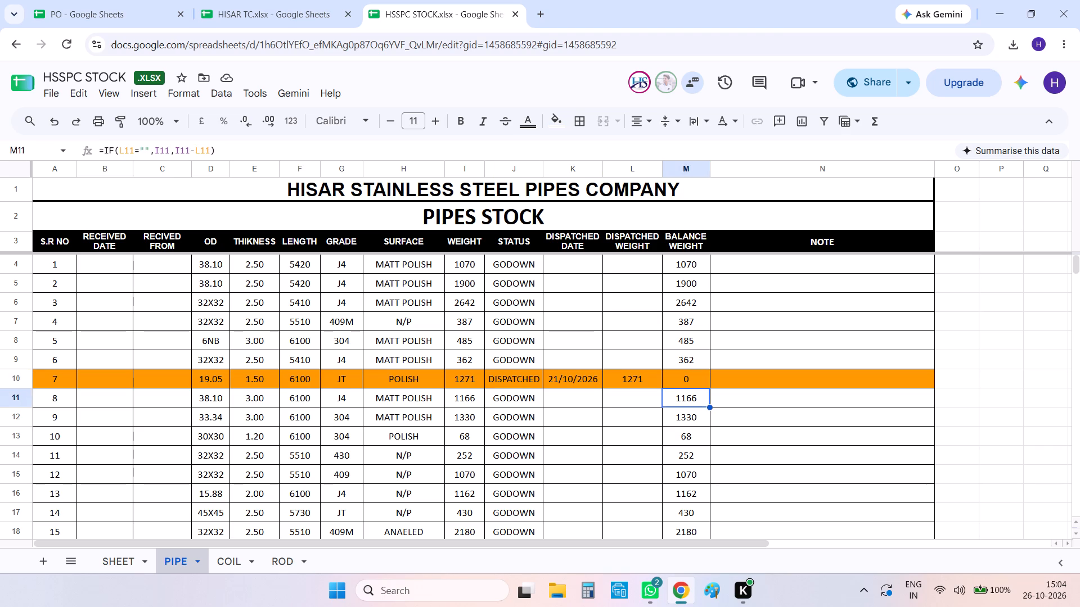
pyautogui.press('Down')
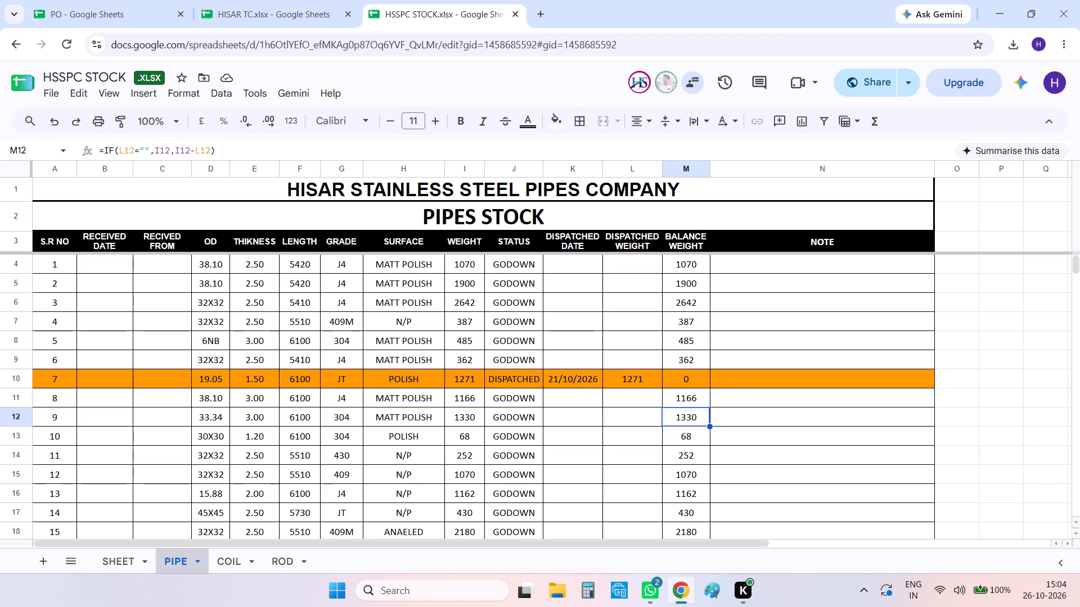
pyautogui.press('Down')
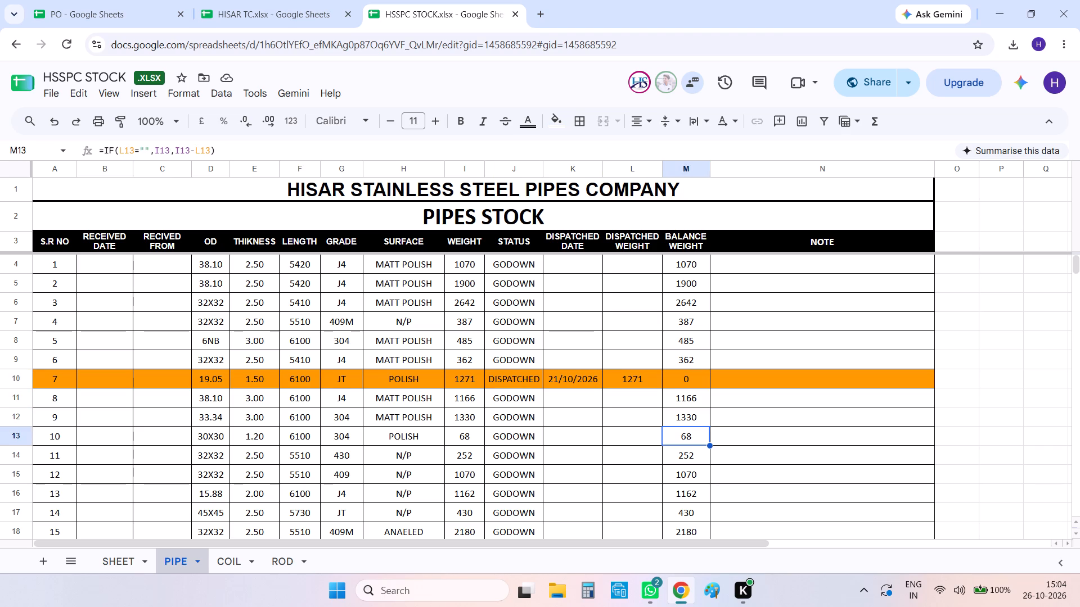
pyautogui.press('Down')
pyautogui.press('Down')
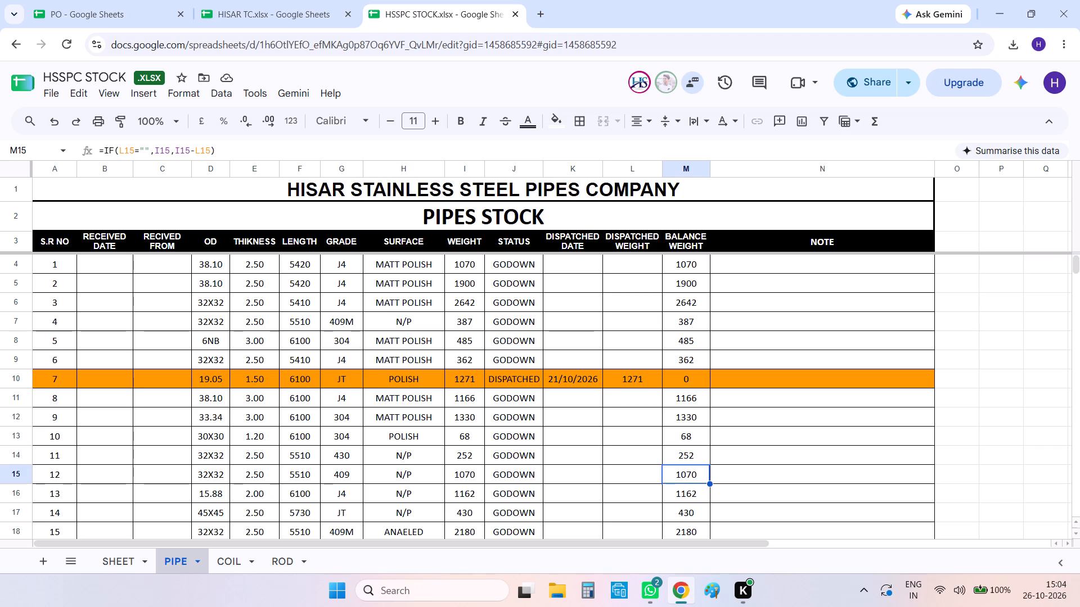
pyautogui.press('Down')
pyautogui.press('Down')
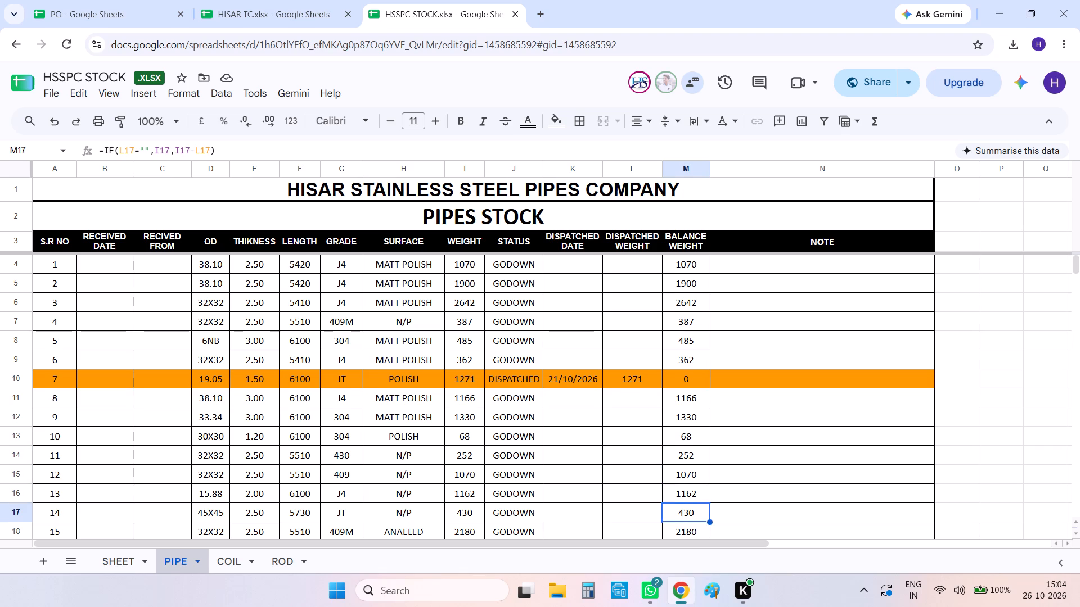
pyautogui.press('Down')
pyautogui.press('Down')
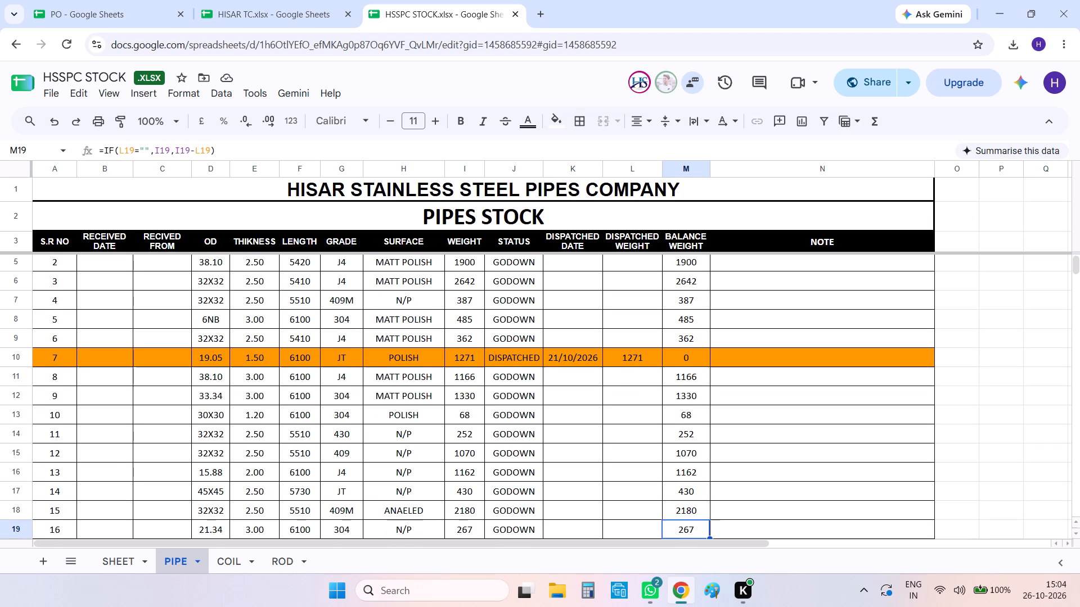
pyautogui.press('Down')
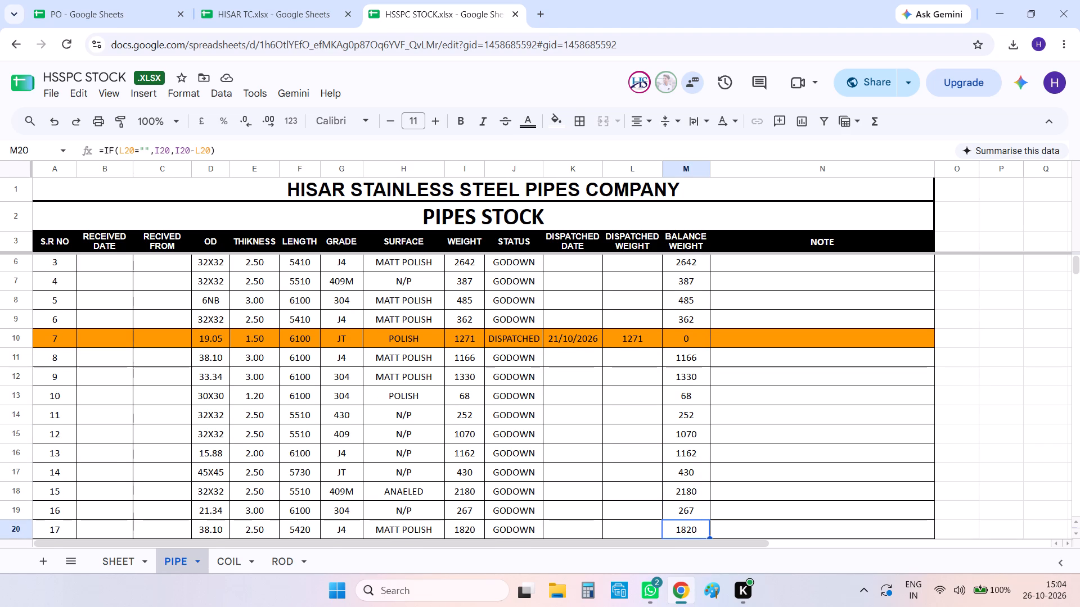
pyautogui.press('Down')
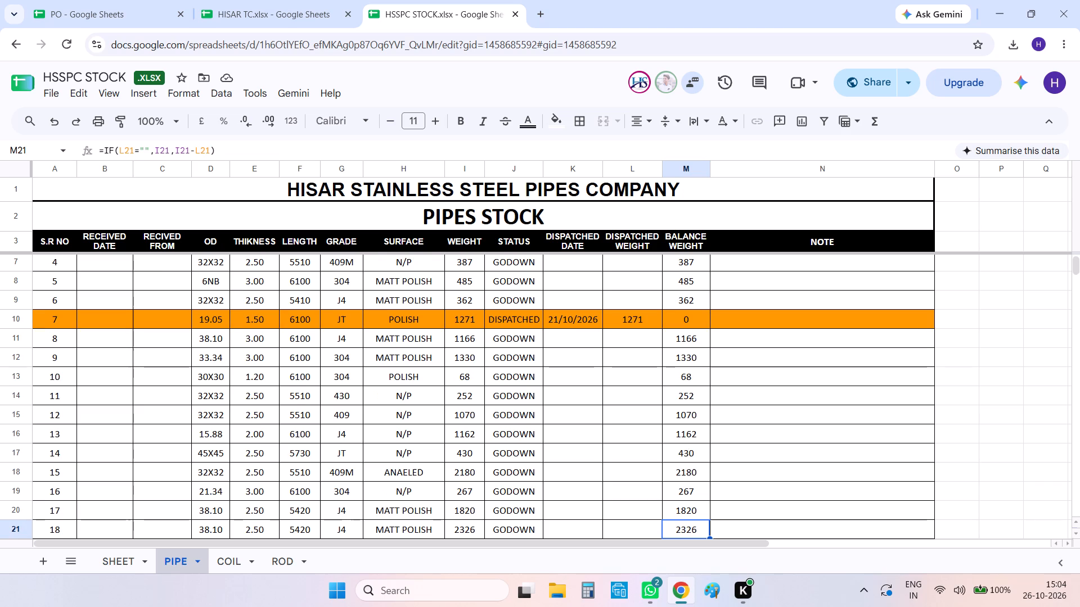
pyautogui.press('Down')
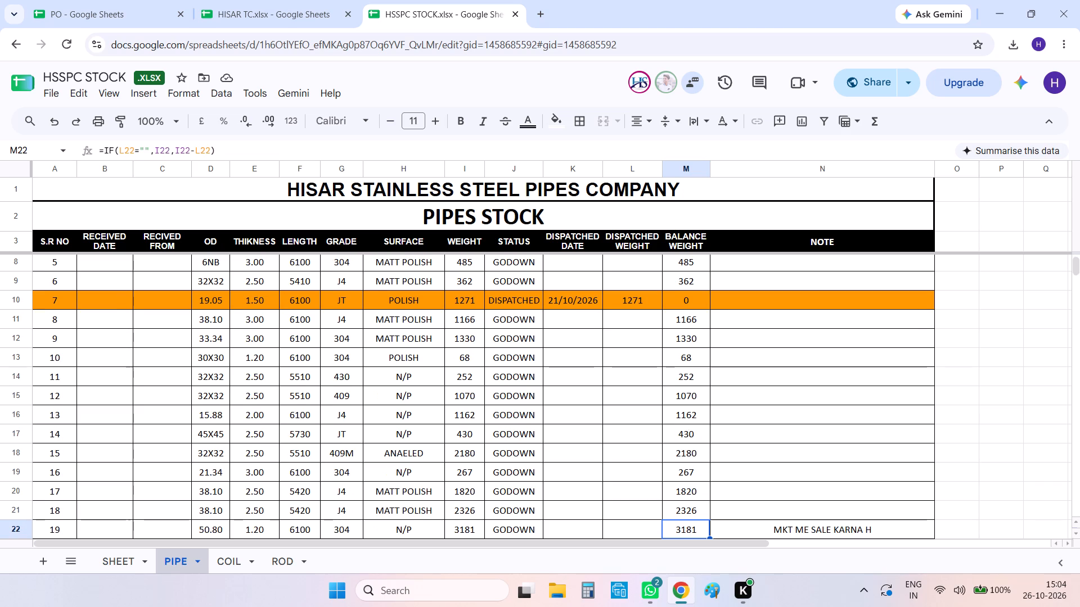
pyautogui.press('Right')
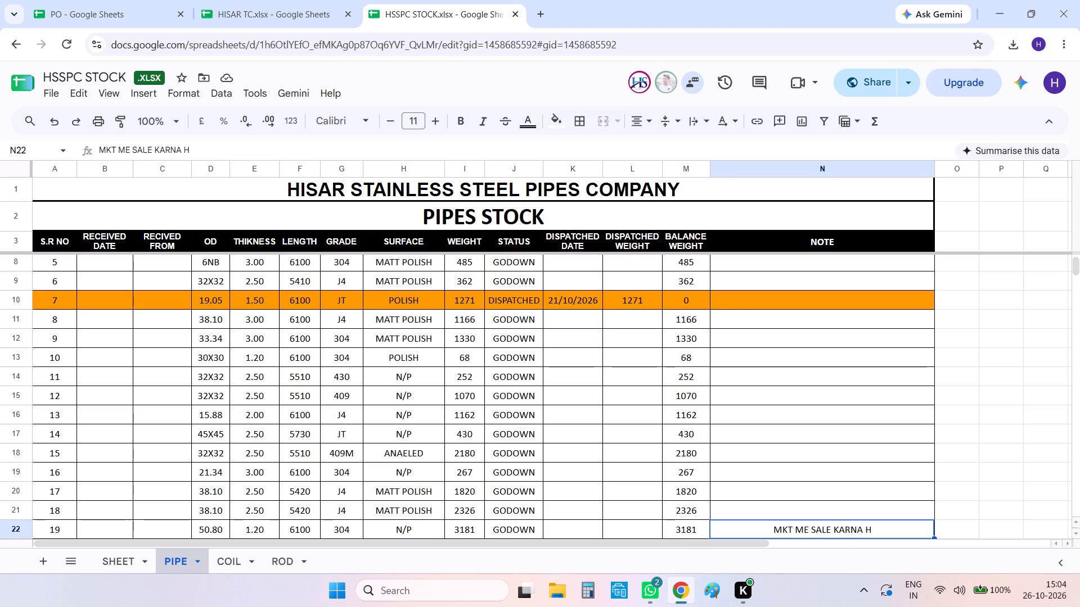
pyautogui.press('Delete')
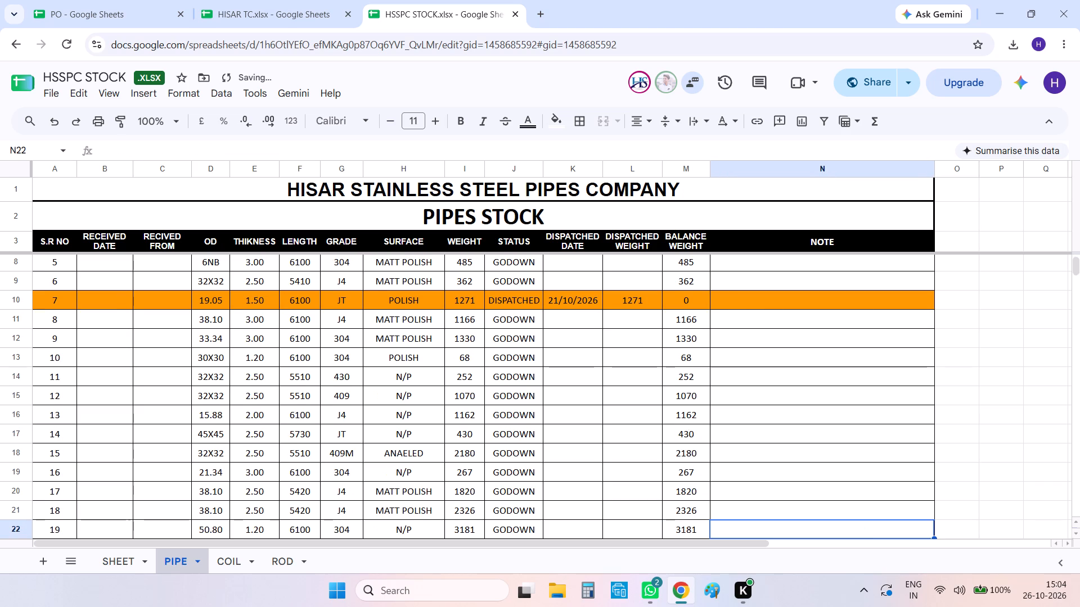
# Replace the note in serial number 32's row of the PIPE stock list with "JAI BHARAT ME BHEJNA HAI".
pyautogui.press('Left')
pyautogui.press('Down')
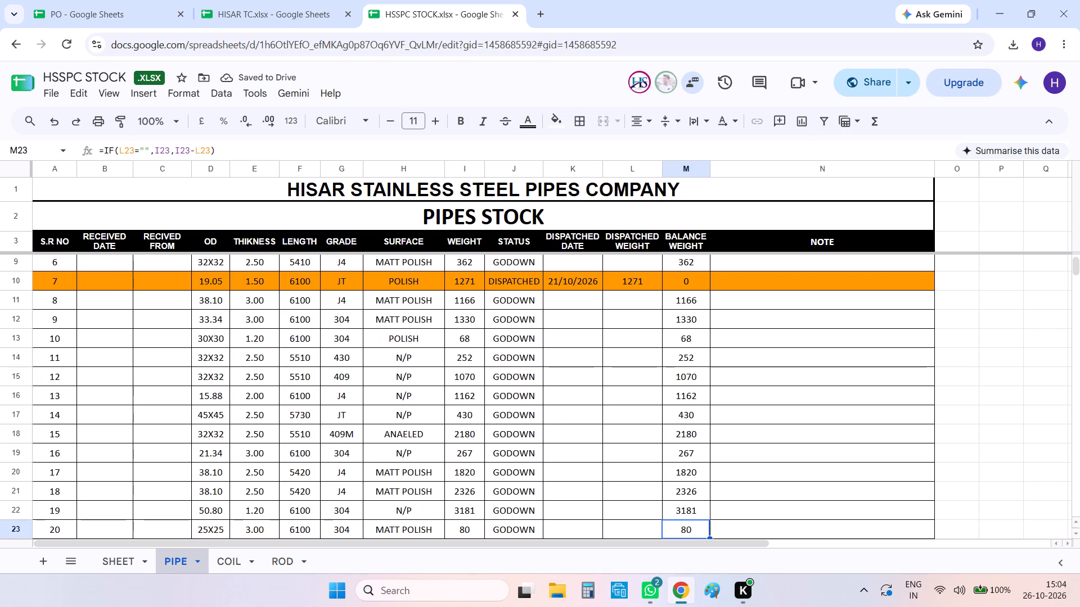
pyautogui.press('Down')
pyautogui.press('Down')
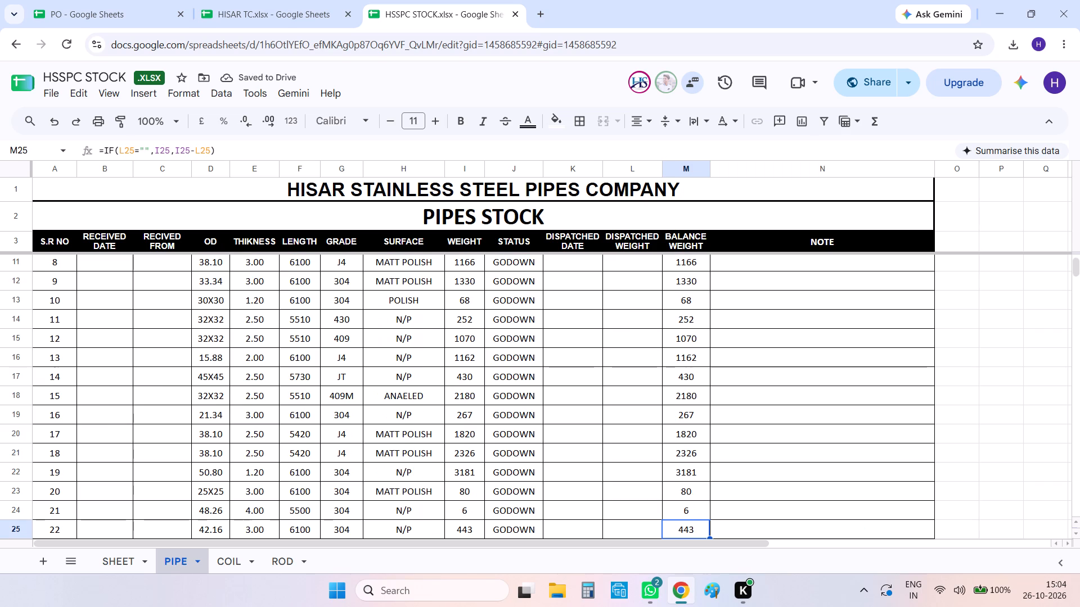
pyautogui.press('Down')
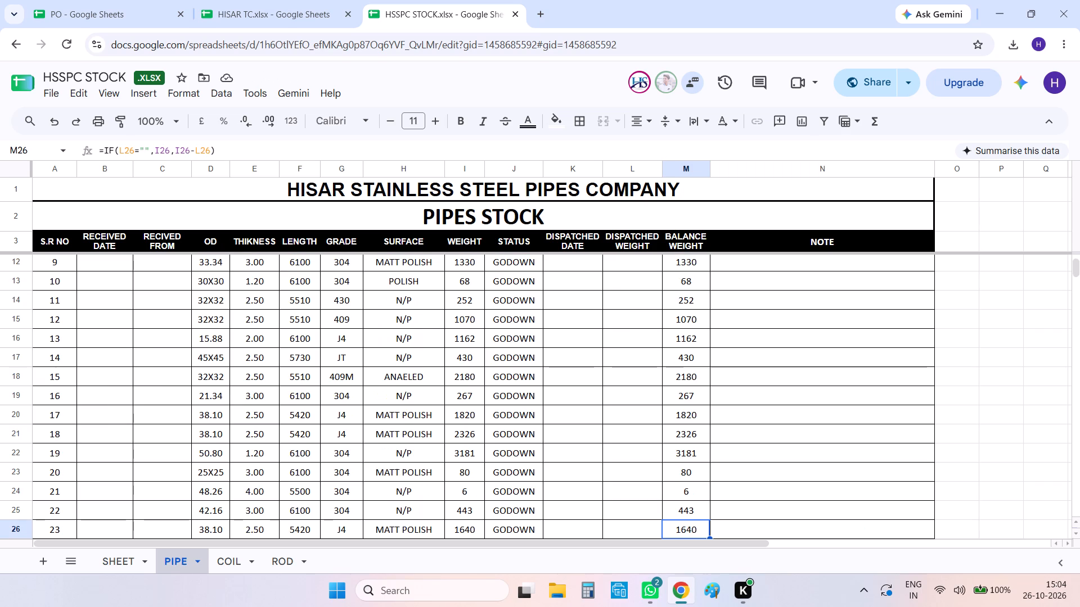
pyautogui.press('Down')
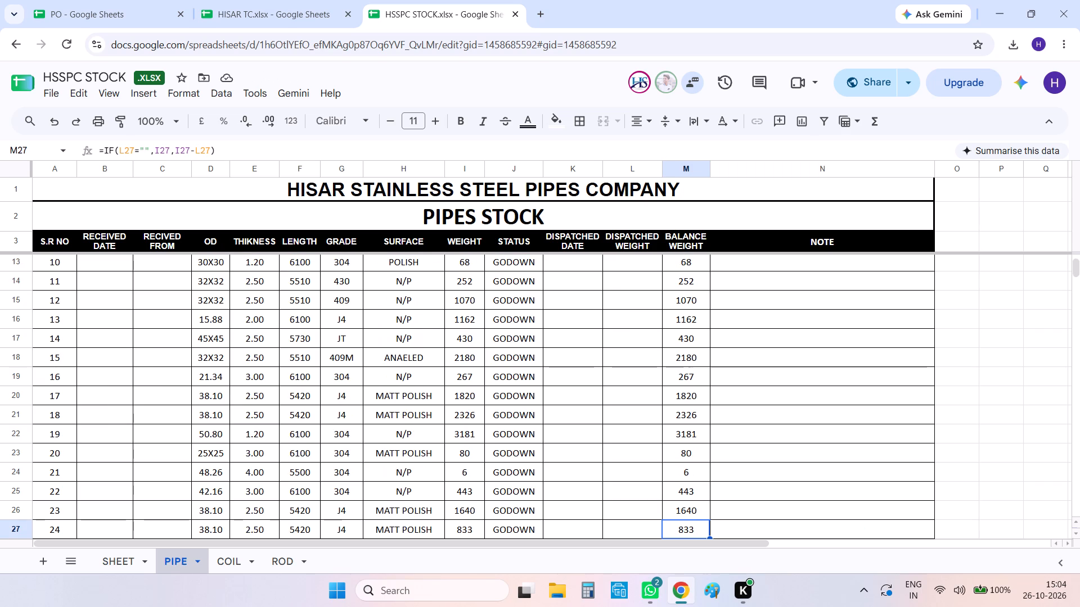
pyautogui.press('Down')
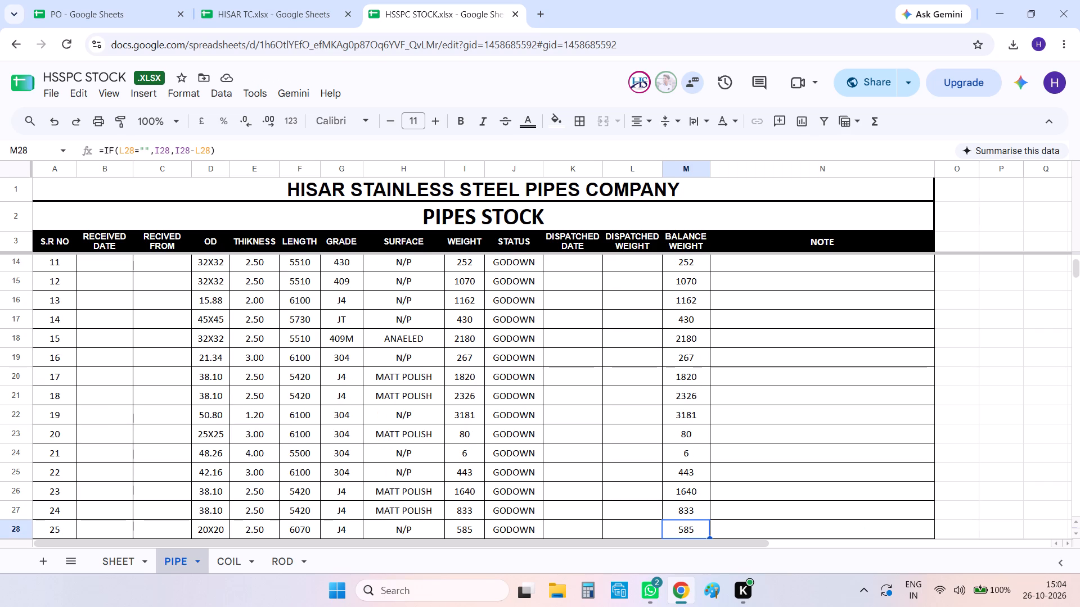
pyautogui.press('Down')
pyautogui.press('Down')
pyautogui.press('Down')
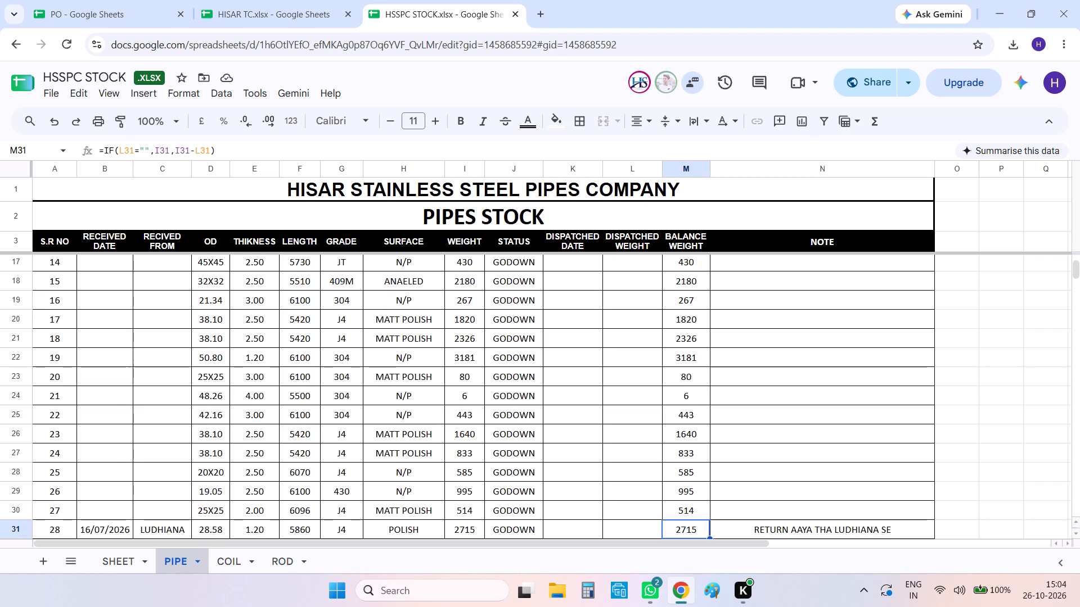
pyautogui.press('Down')
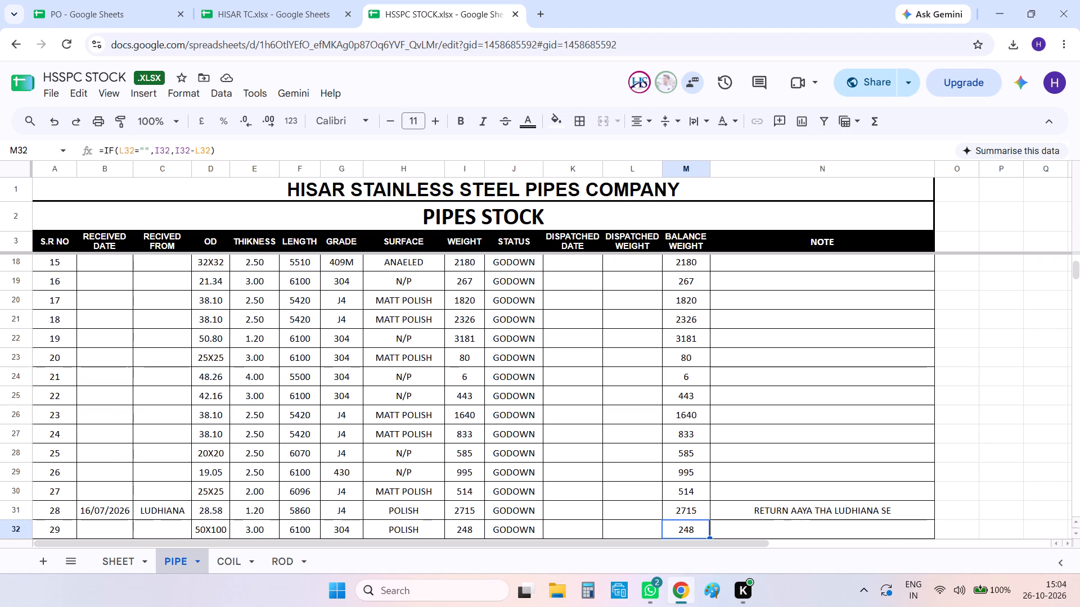
pyautogui.press('Down')
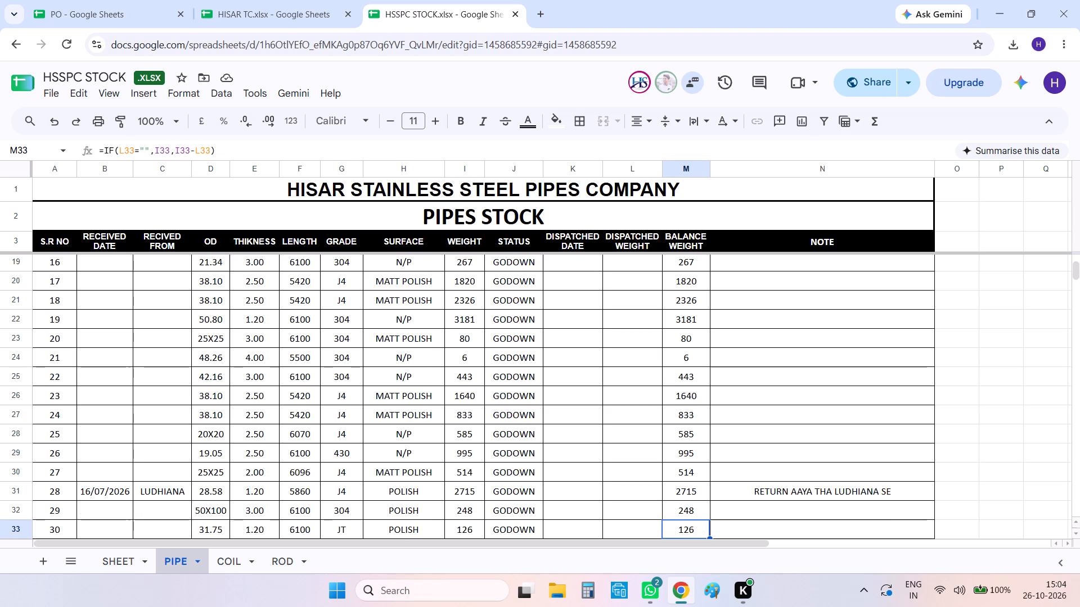
pyautogui.press('Down')
pyautogui.press('Down')
pyautogui.press('Right')
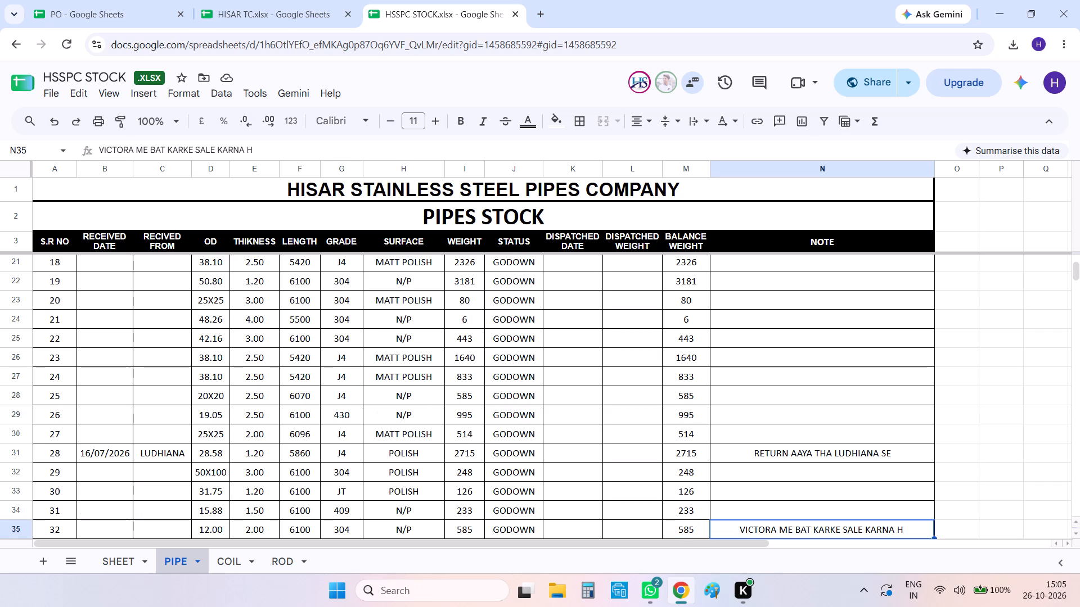
pyautogui.write('JAI BHARAT')
pyautogui.press('space')
pyautogui.write('ME BHEJNA HAI')
pyautogui.press('Down')
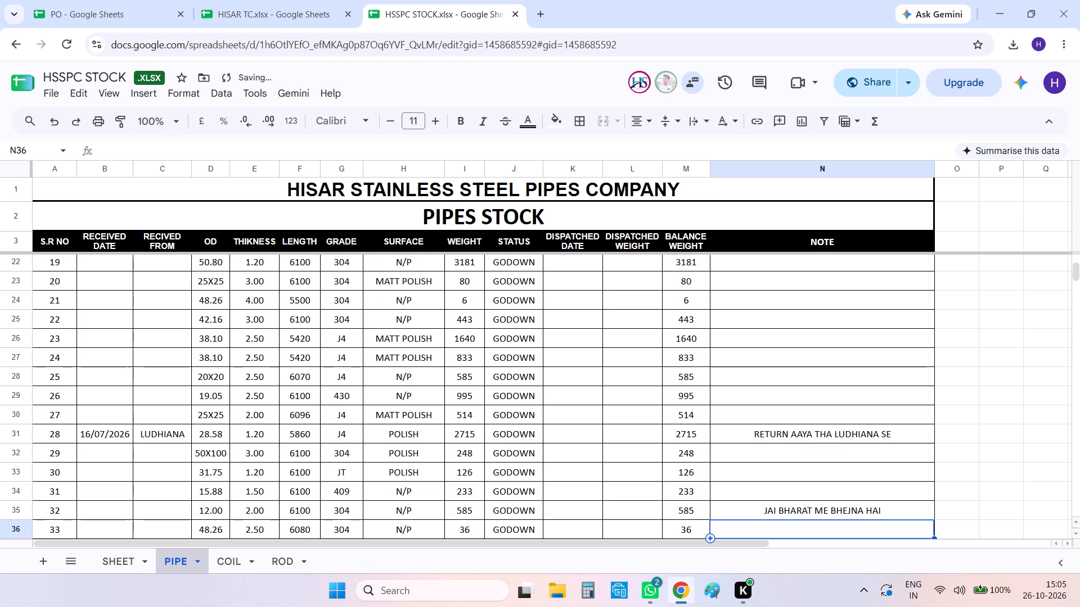
# Review the PIPE stock rows from serial number 33 to 40, then return to serial number 37's balance weight.
pyautogui.press('Down')
pyautogui.press('Up')
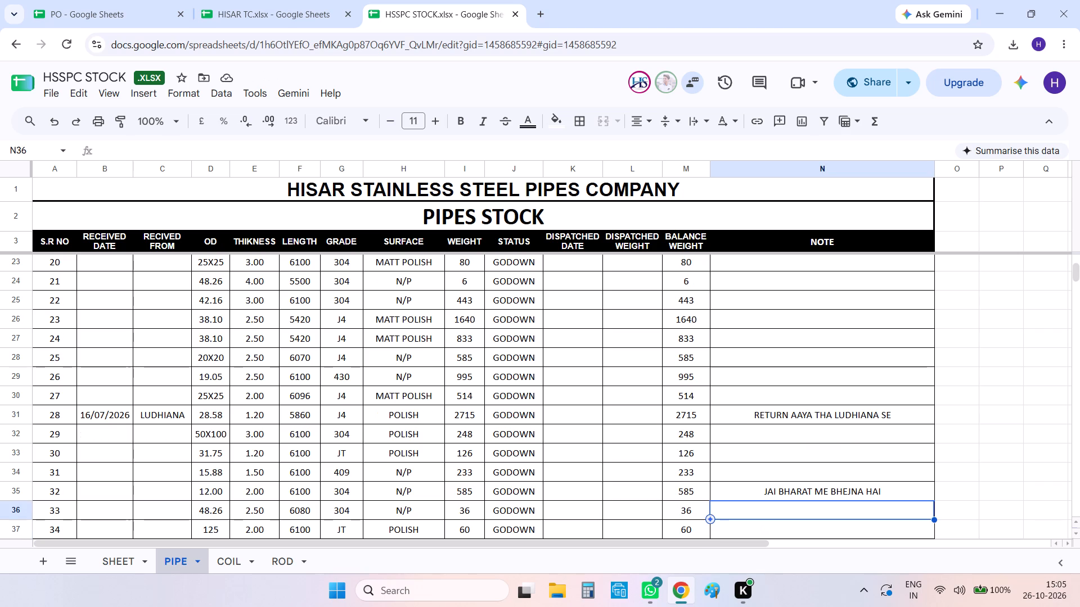
pyautogui.press('Left')
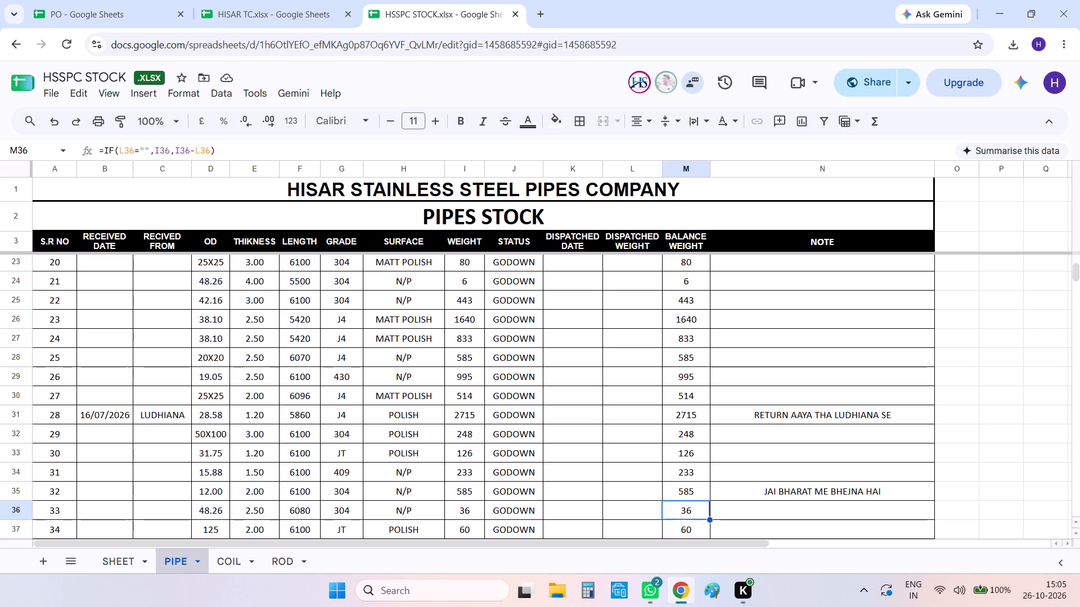
pyautogui.press('Down')
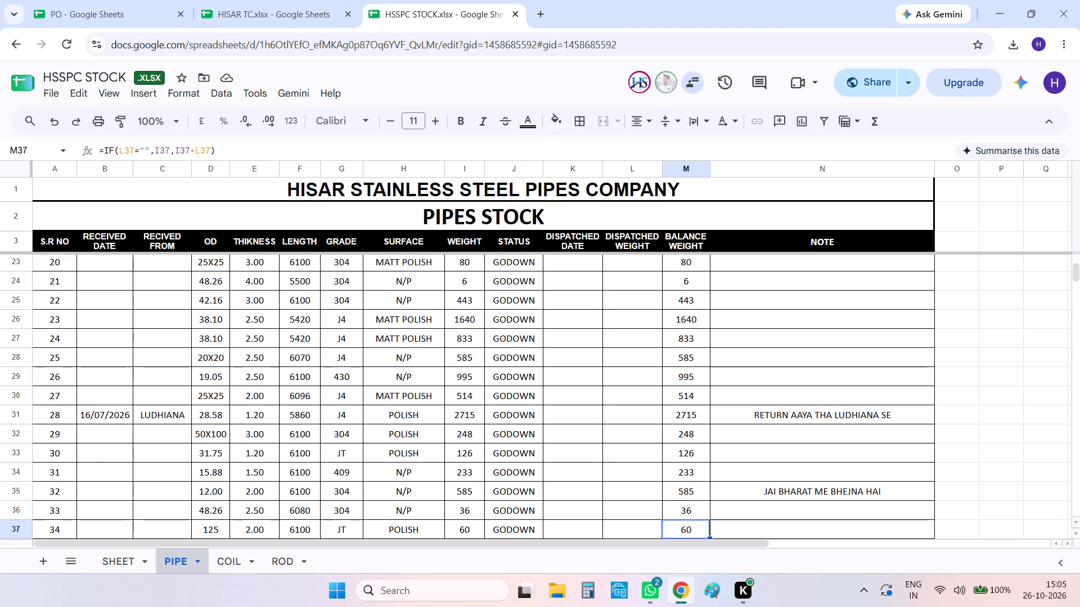
pyautogui.press('Down')
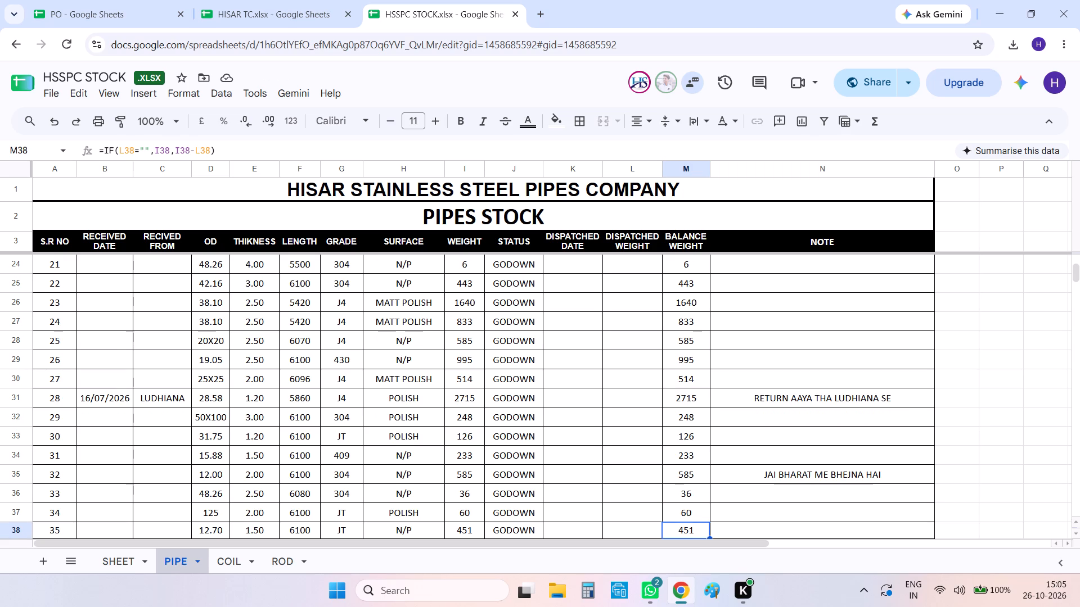
pyautogui.press('Down')
pyautogui.press('Down')
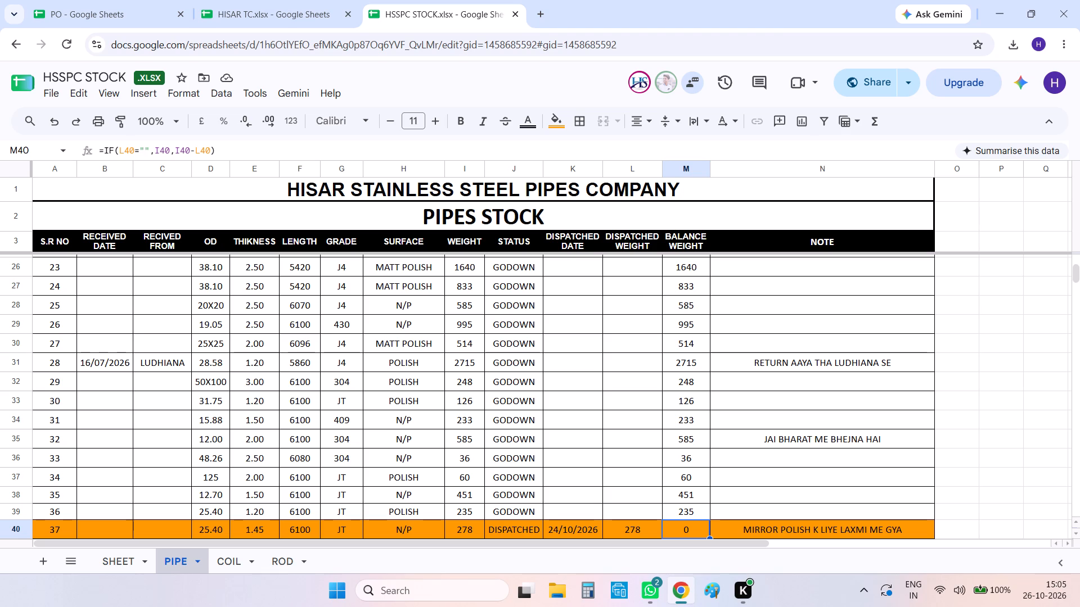
pyautogui.press('Down')
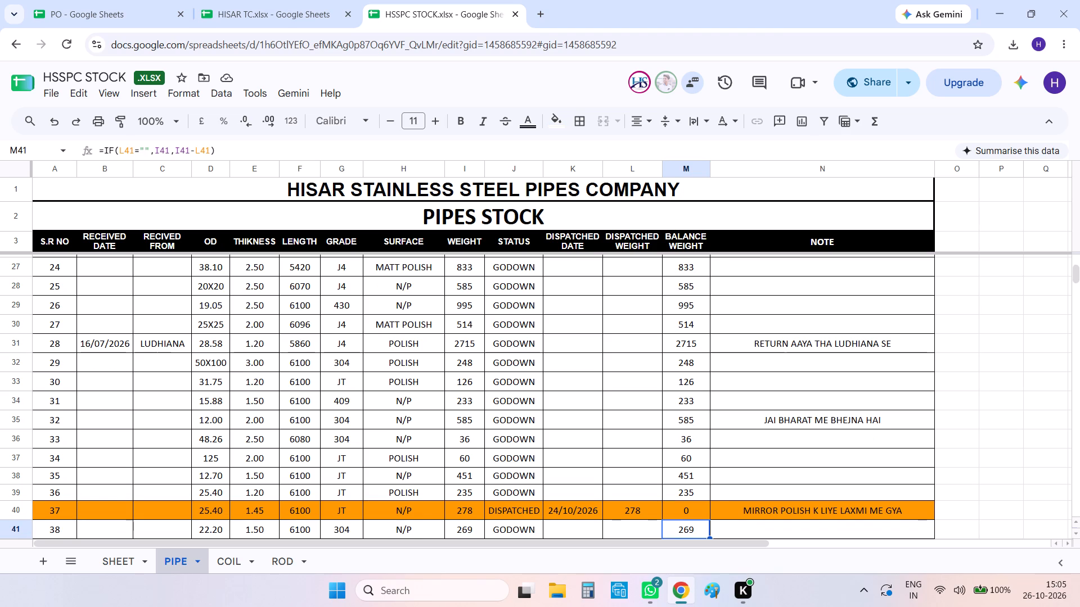
pyautogui.press('Down')
pyautogui.press('Down')
pyautogui.press('Up')
pyautogui.press('Up')
pyautogui.press('Up')
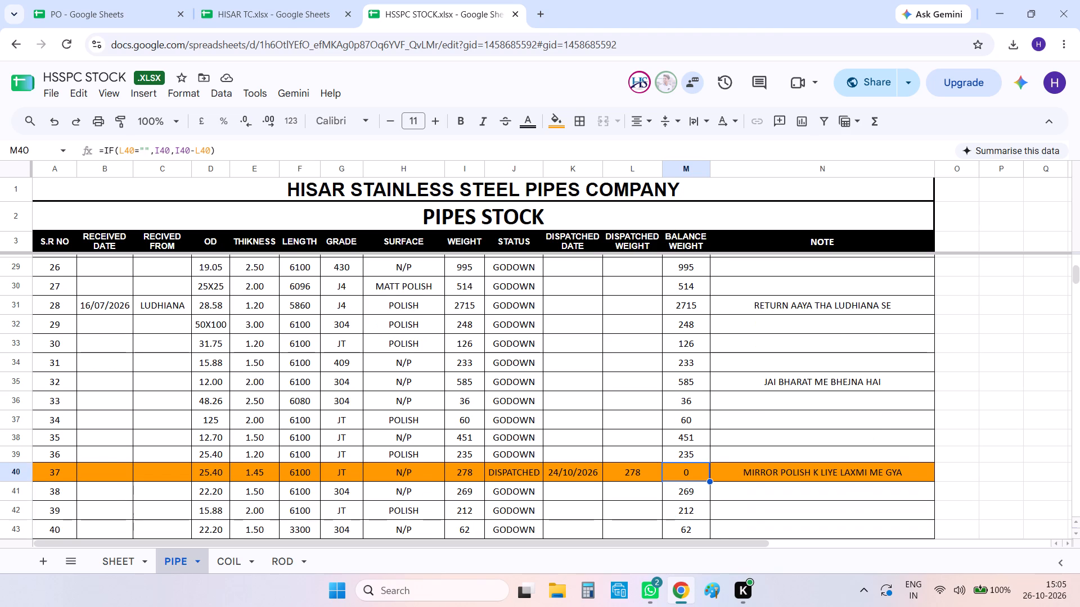
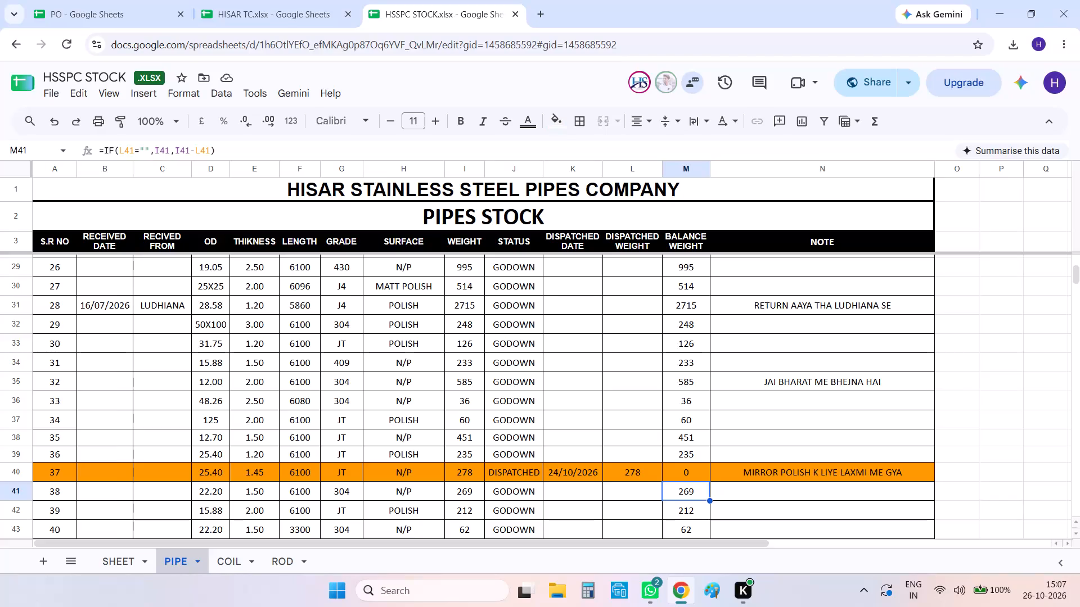
# Review the balance weights in the PIPE stock list from serial number 38 down to serial number 48.
pyautogui.press('Down')
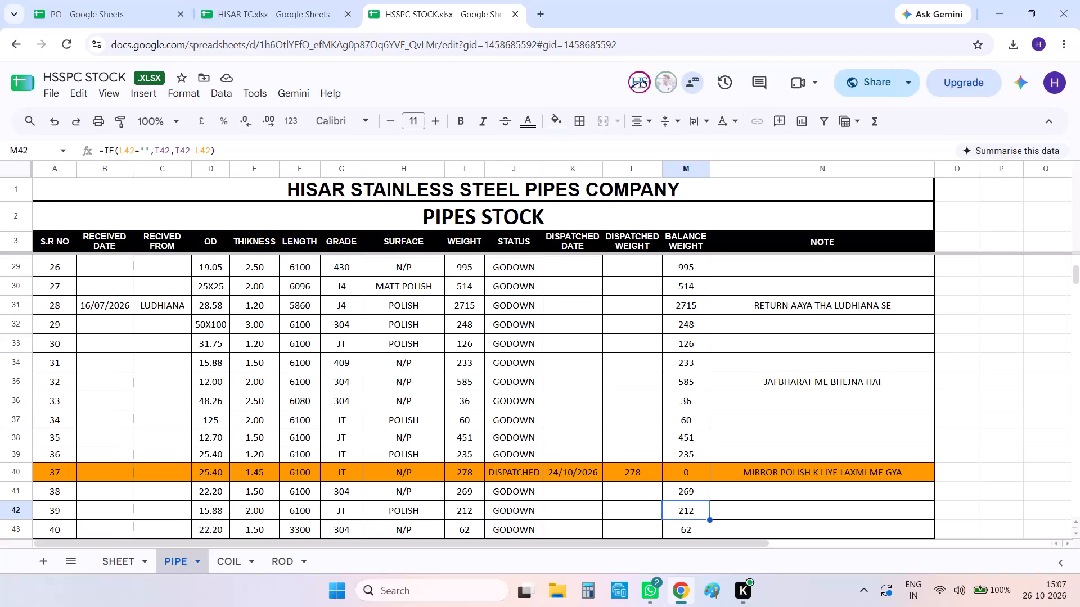
pyautogui.press('Down')
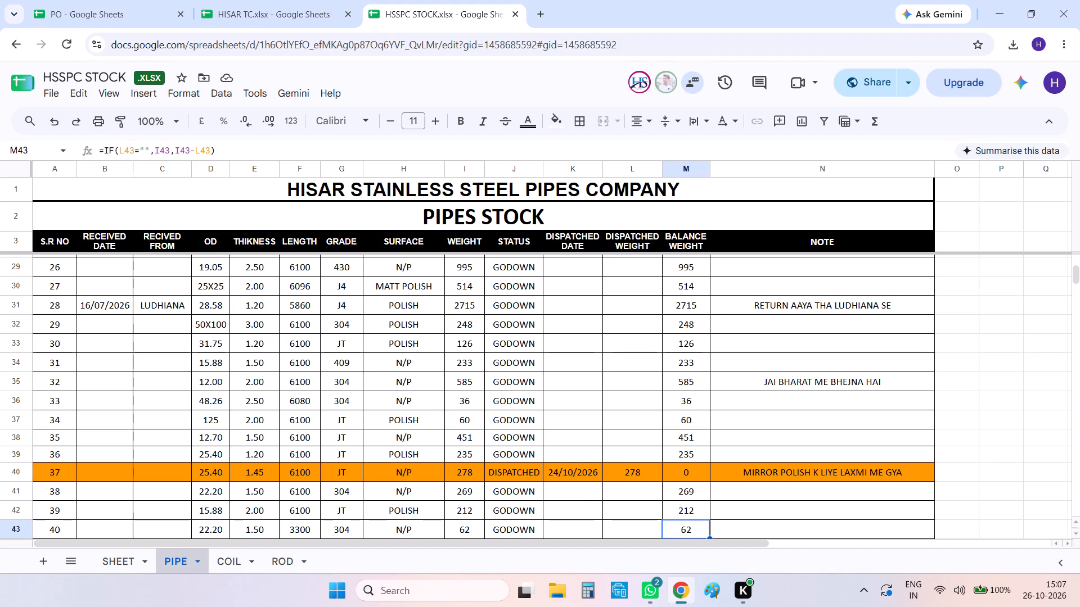
pyautogui.press('Down')
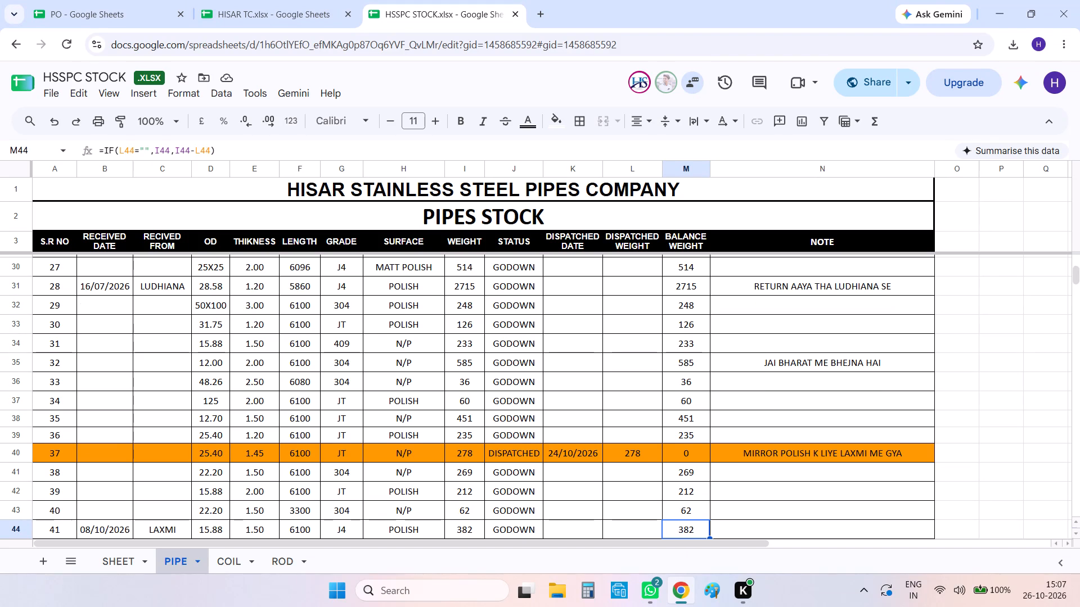
pyautogui.press('Down')
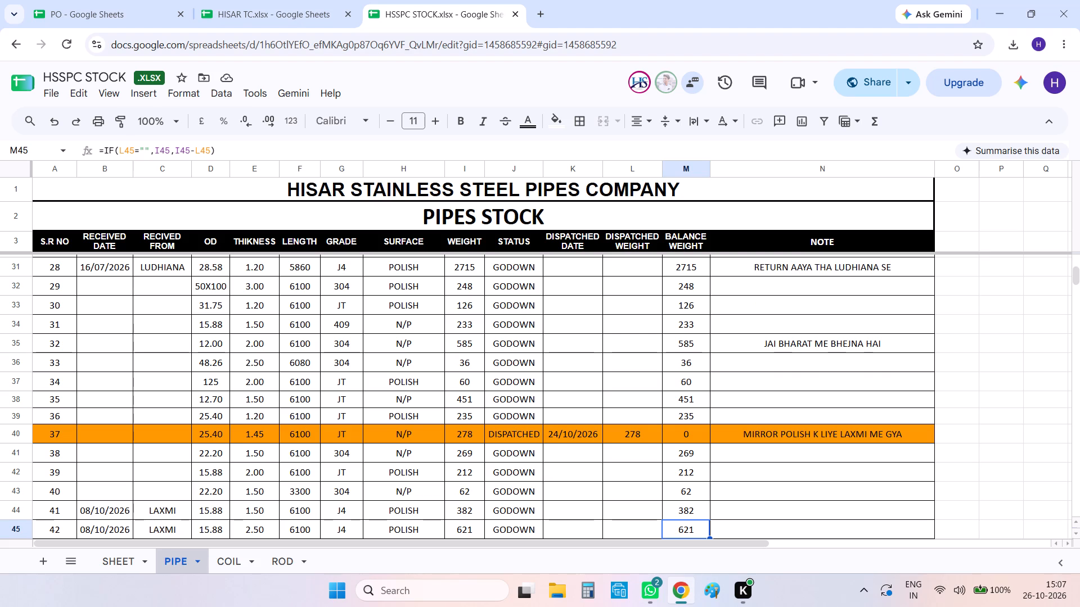
pyautogui.press('Down')
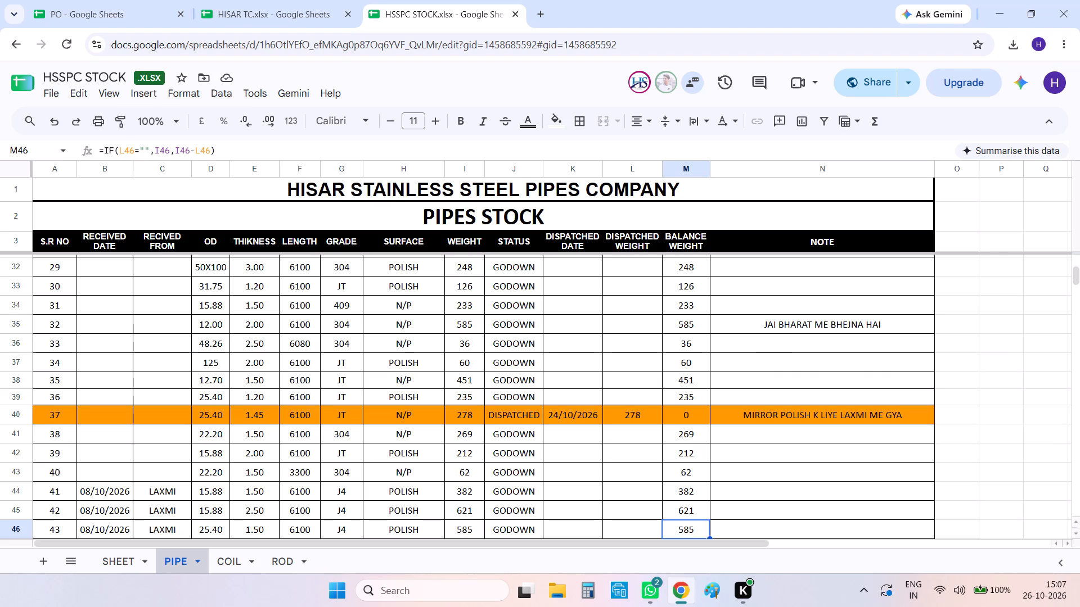
pyautogui.press('Down')
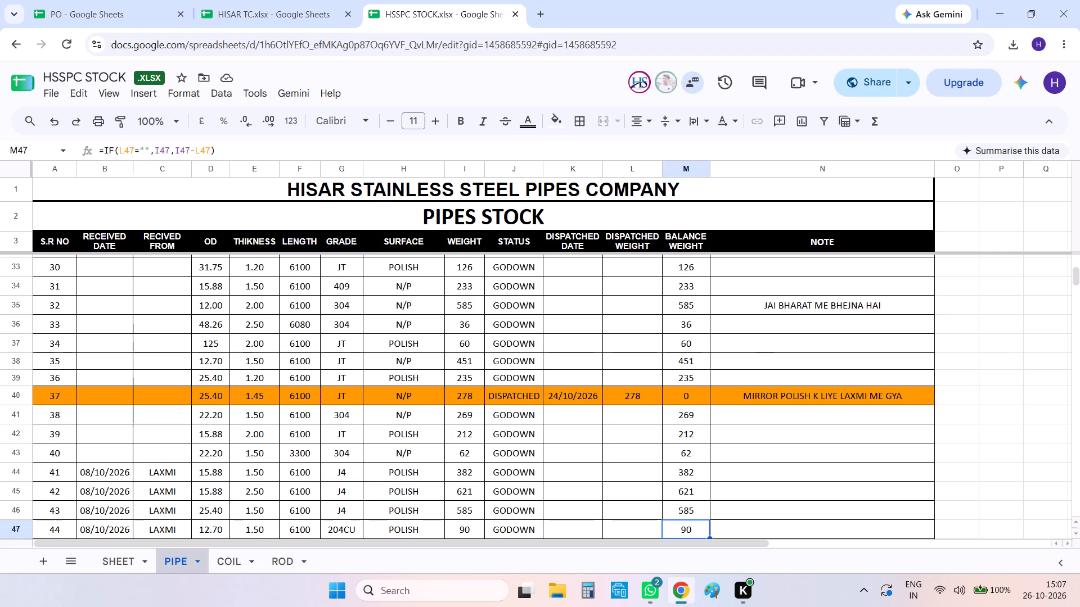
pyautogui.press('Down')
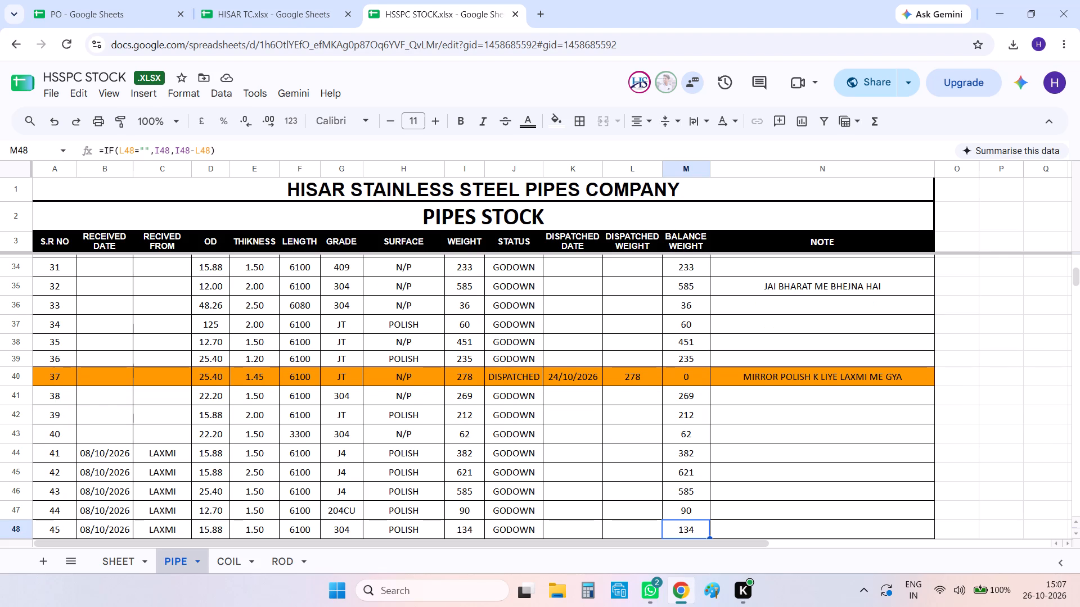
pyautogui.press('Down')
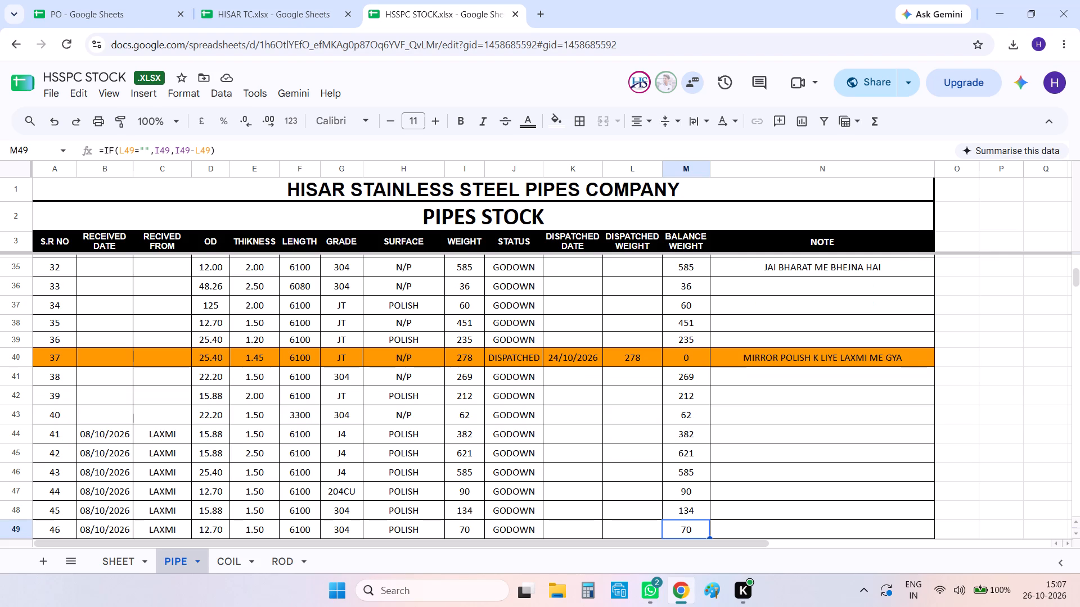
pyautogui.press('Down')
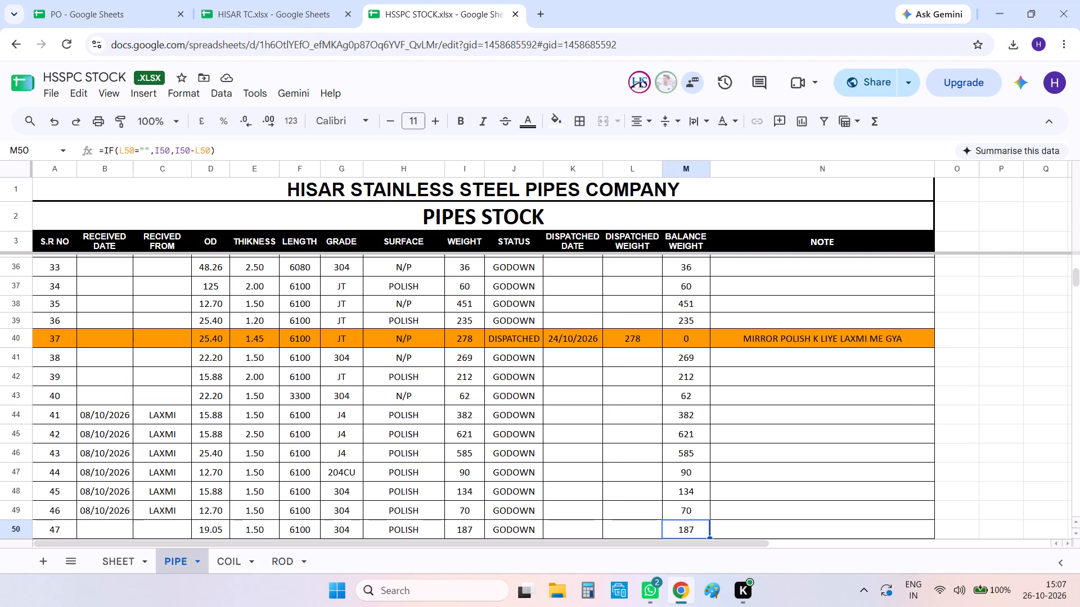
pyautogui.press('Down')
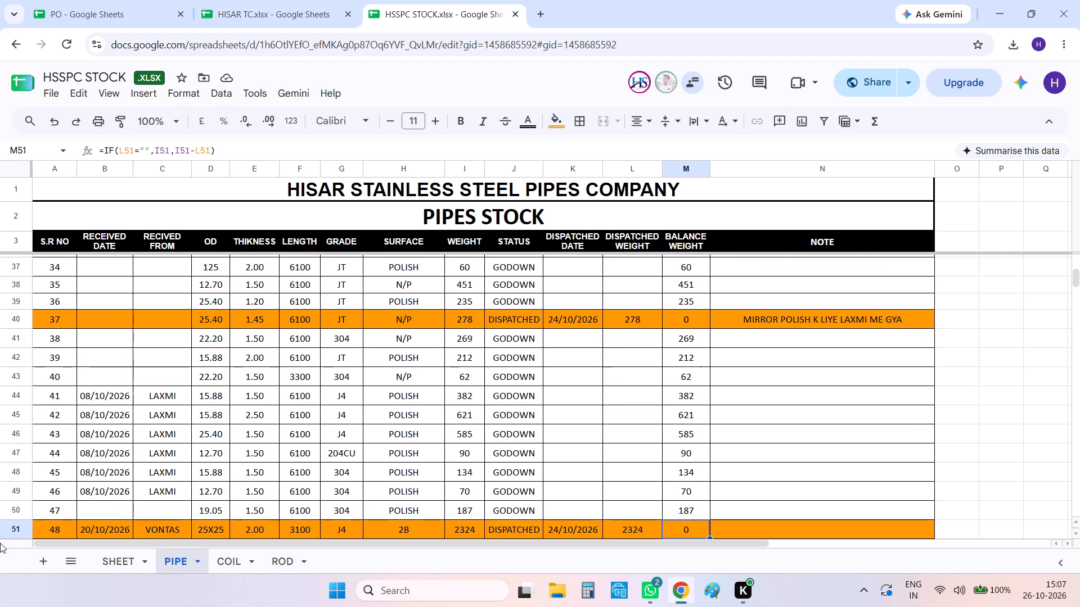
# Delete serial number 48's dispatched row, the 25X25 VONTAS pipe, from the PIPE stock list.
pyautogui.click(17, 528)
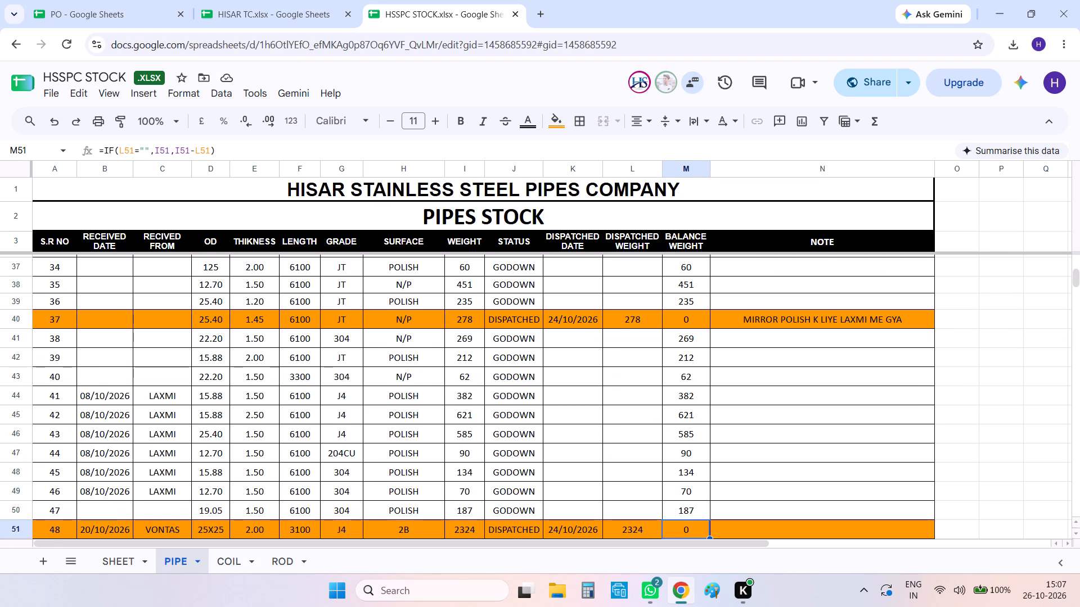
pyautogui.click(17, 528)
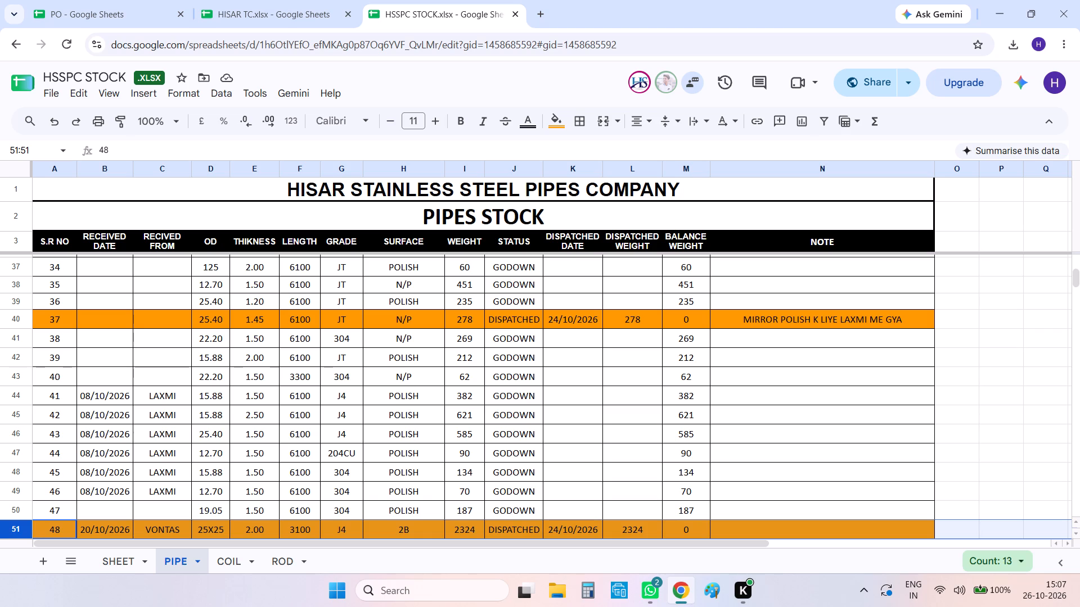
pyautogui.click(17, 528)
pyautogui.rightClick(17, 528)
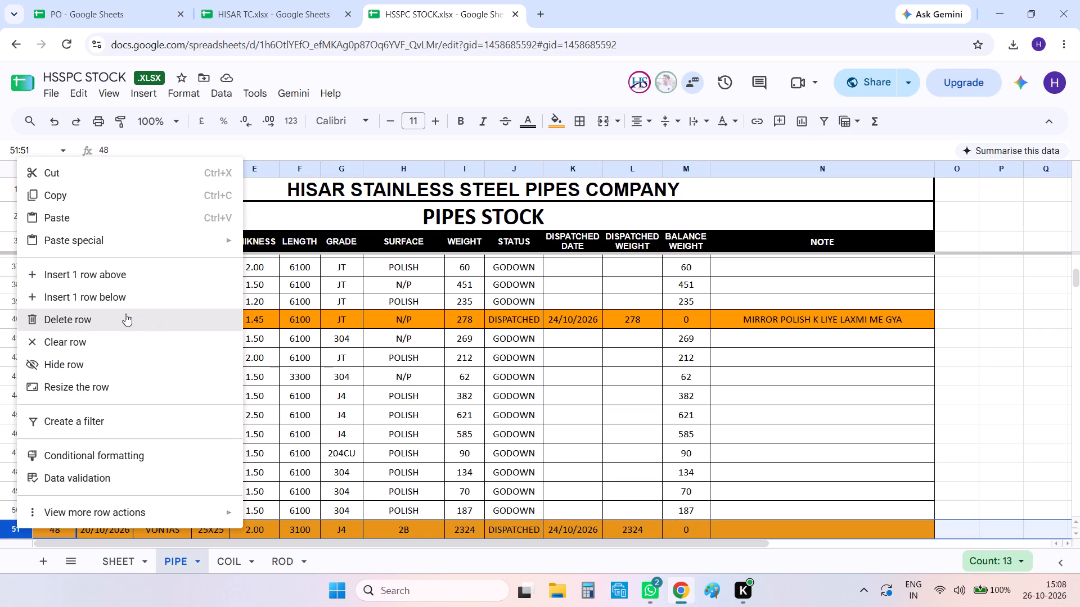
pyautogui.click(125, 313)
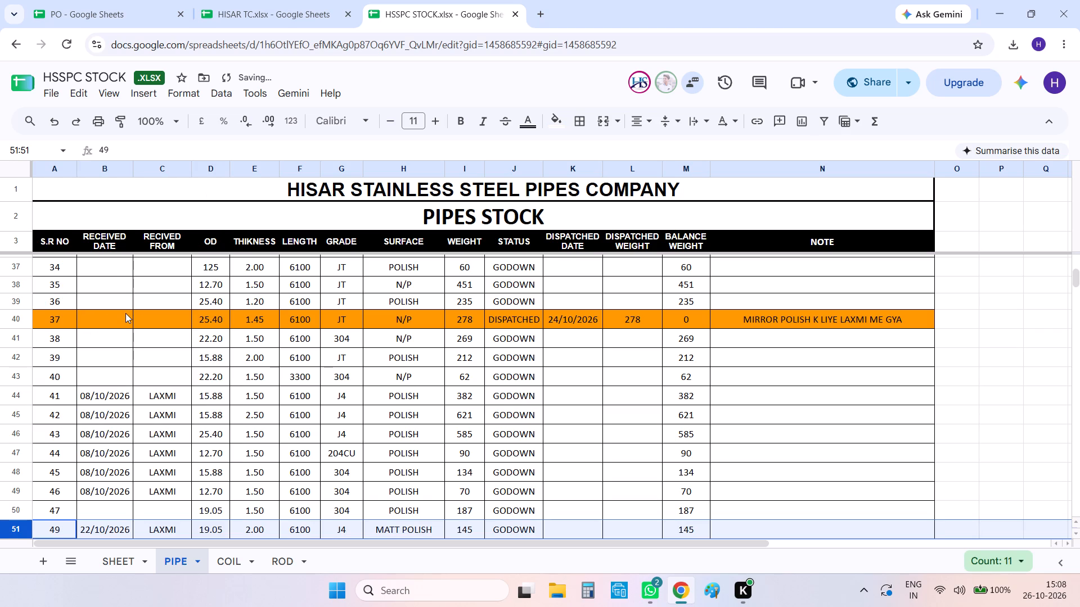
# Check serial number 49's row across to its balance weight, and review the balance weights down to serial number 55 in the PIPE stock list.
pyautogui.press('Down')
pyautogui.press('Down')
pyautogui.press('Up')
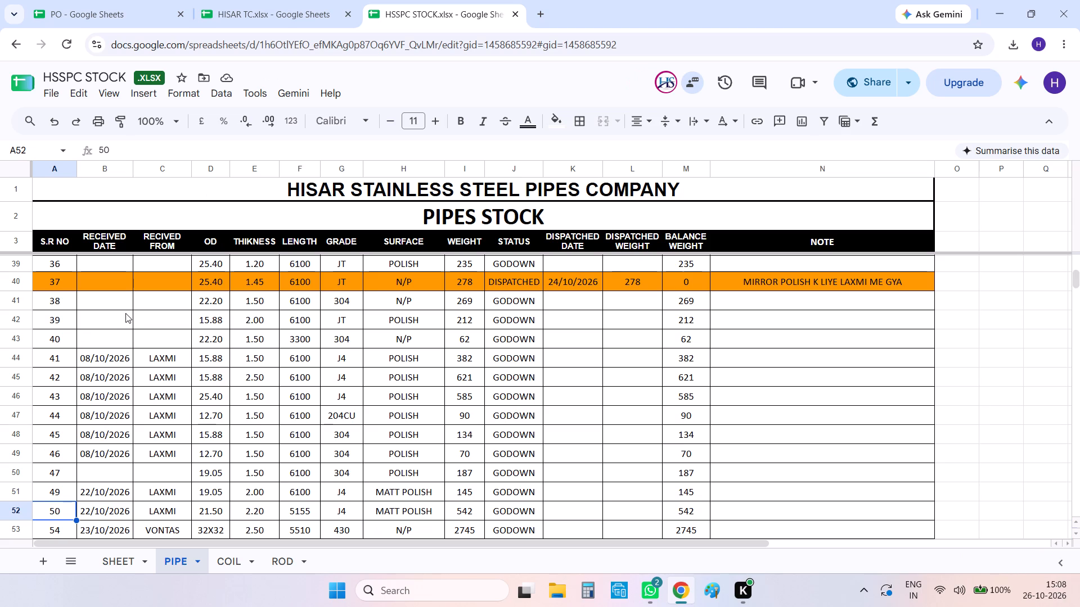
pyautogui.press('Up')
pyautogui.press('Right')
pyautogui.press('Right')
pyautogui.press('Right')
pyautogui.press('Right')
pyautogui.press('Right')
pyautogui.press('Right')
pyautogui.press('Right')
pyautogui.press('Right')
pyautogui.press('Right')
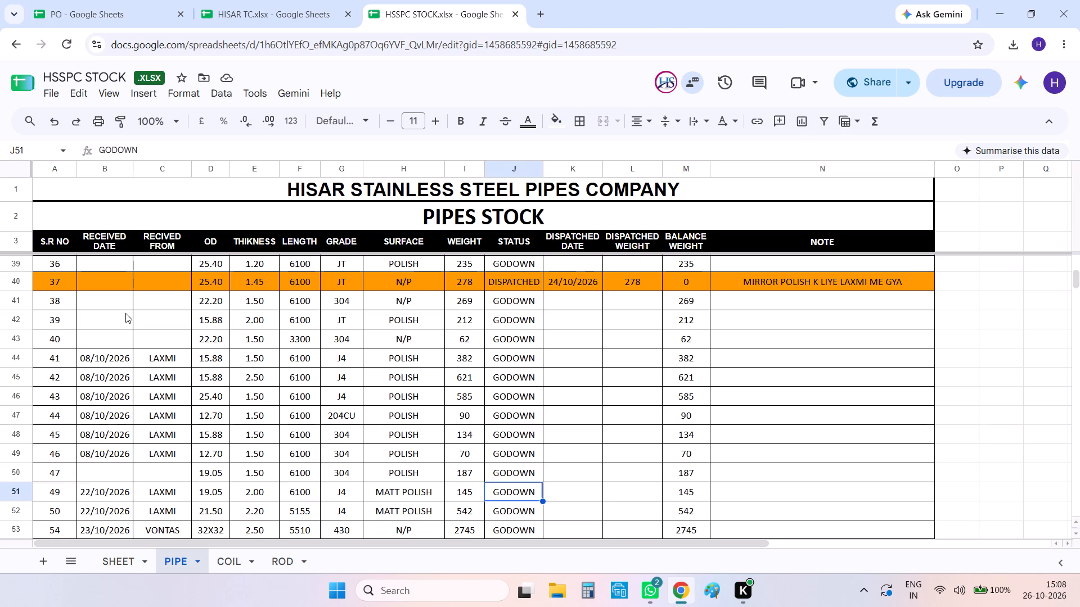
pyautogui.press('Right')
pyautogui.press('Right')
pyautogui.press('Right')
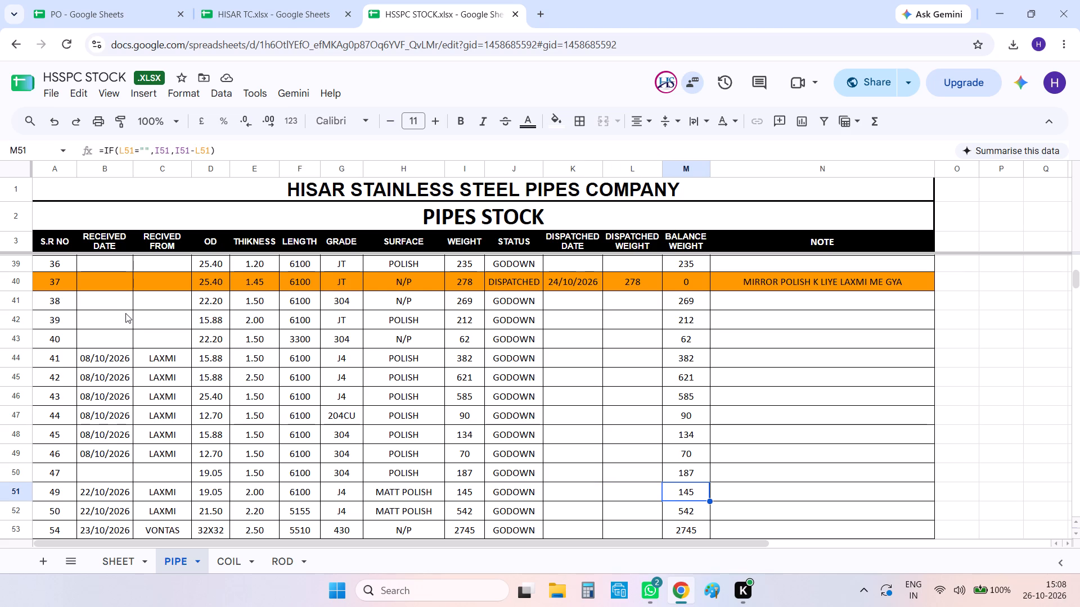
pyautogui.press('Up')
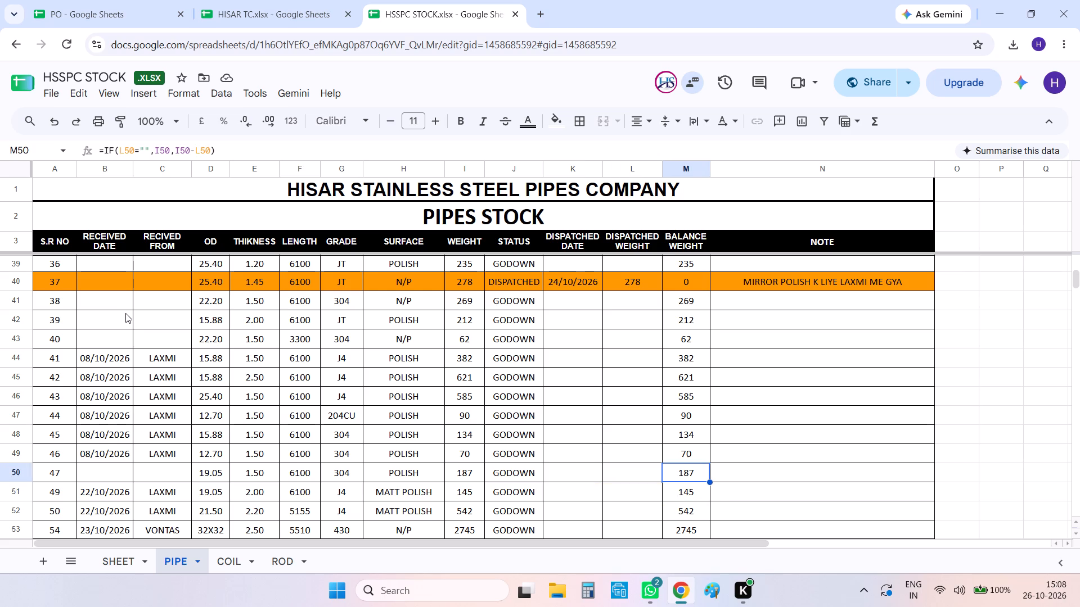
pyautogui.press('Down')
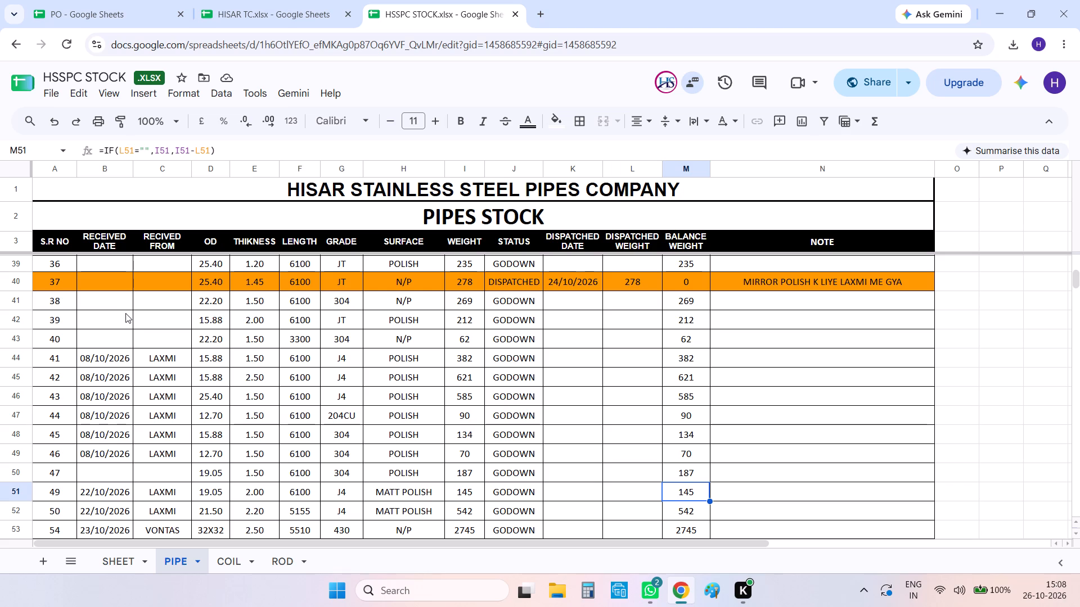
pyautogui.press('Down')
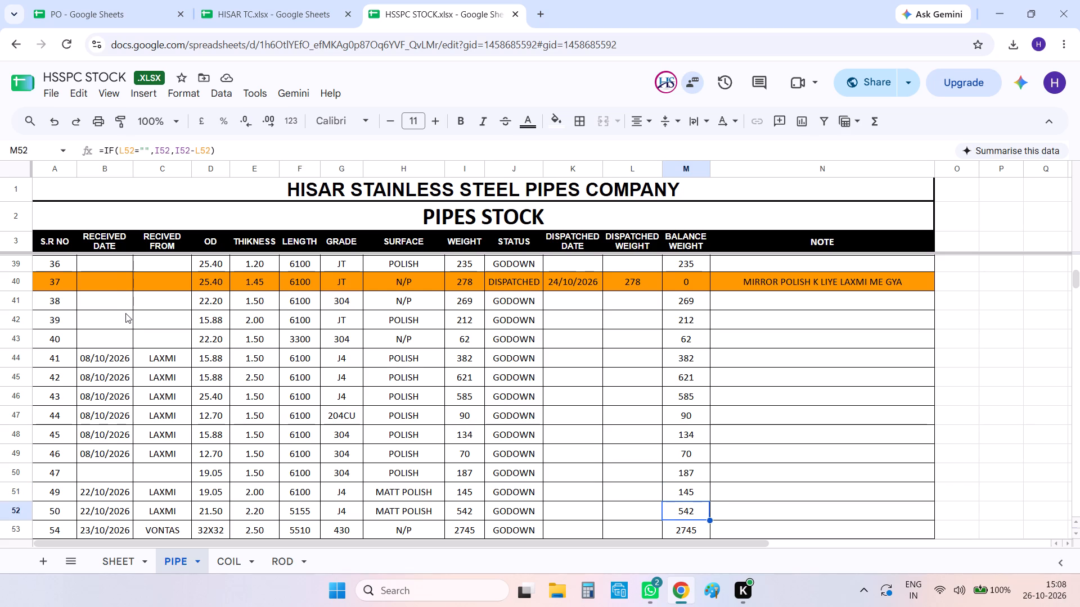
pyautogui.press('Down')
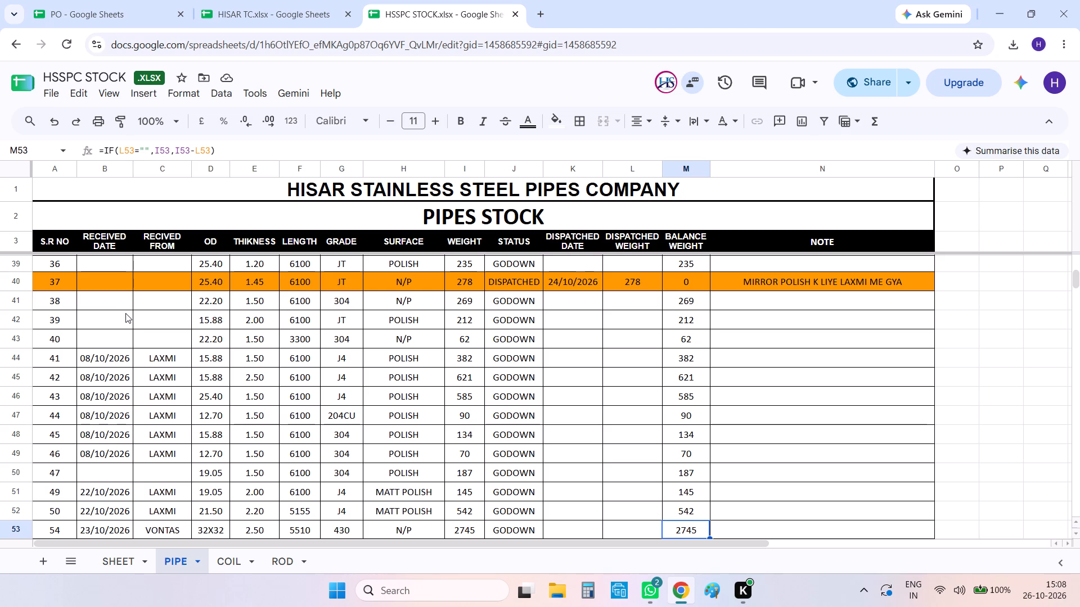
pyautogui.press('Down')
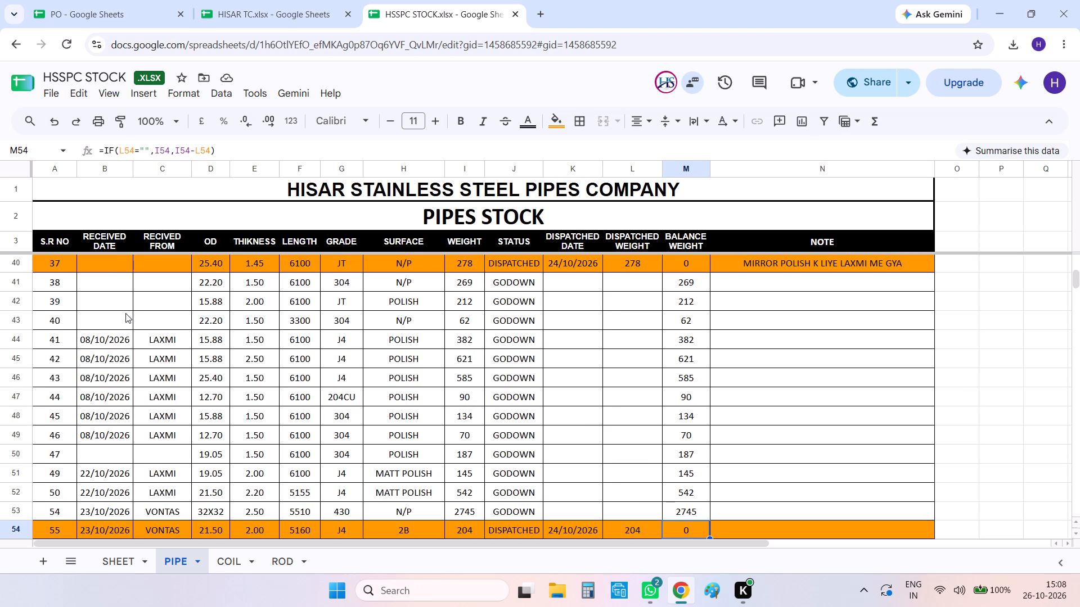
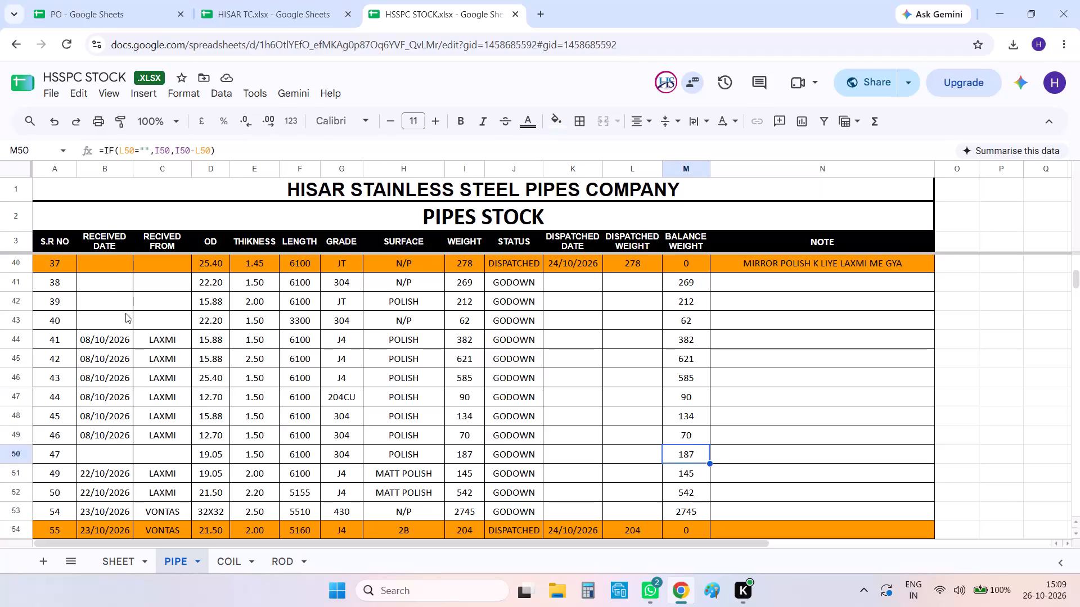
# Review the balance weights in the PIPE stock list from serial number 47 down to the empty row at serial number 58.
pyautogui.press('Down')
pyautogui.press('Down')
pyautogui.press('Down')
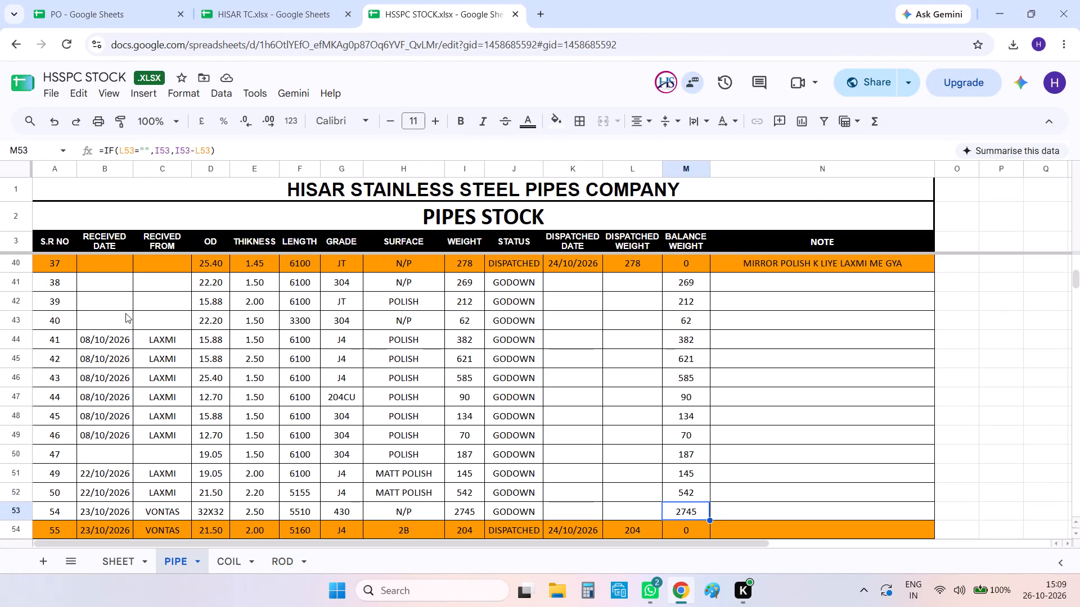
pyautogui.press('Down')
pyautogui.press('Down')
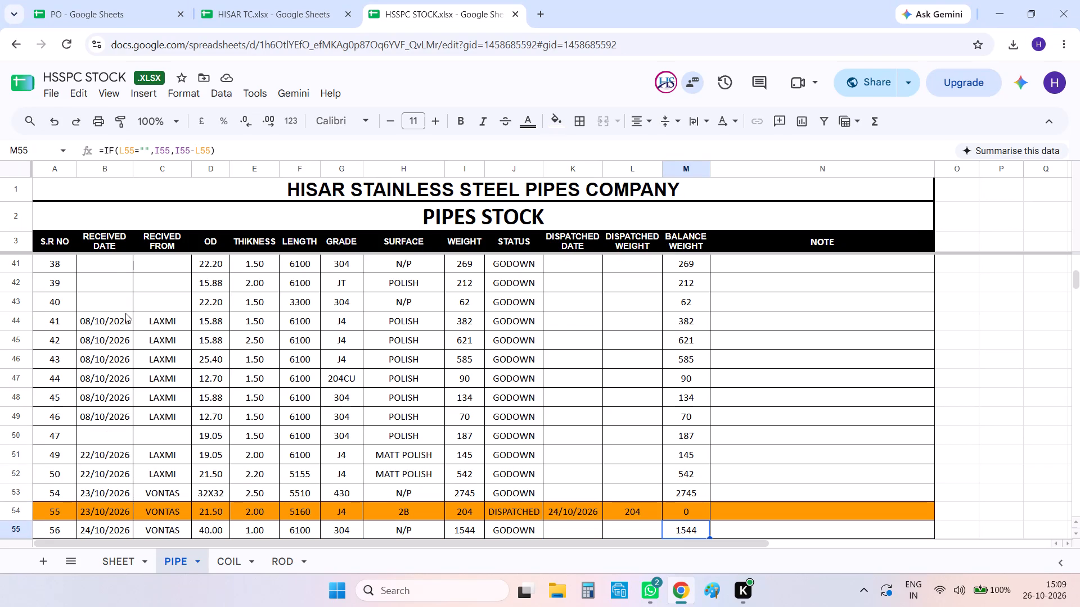
pyautogui.press('Down')
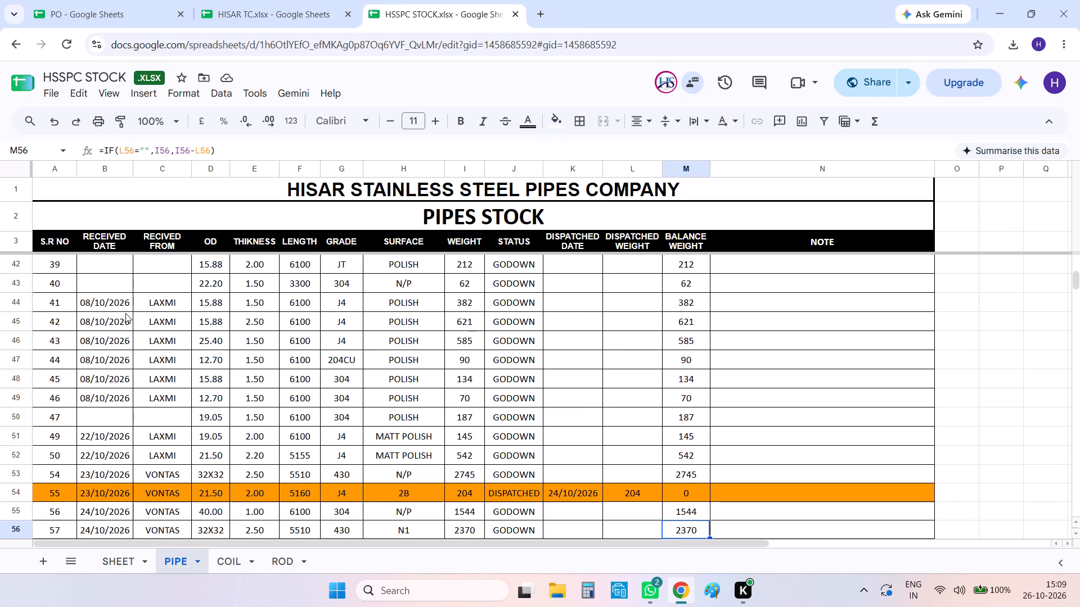
pyautogui.press('Down')
pyautogui.press('Up')
pyautogui.press('Up')
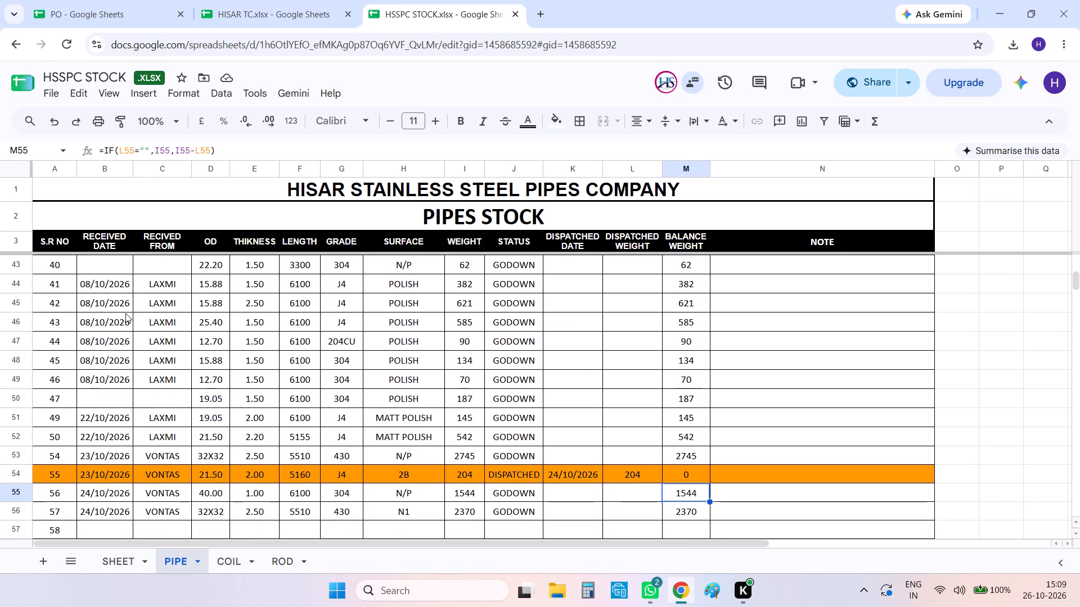
pyautogui.press('Up')
pyautogui.press('Down')
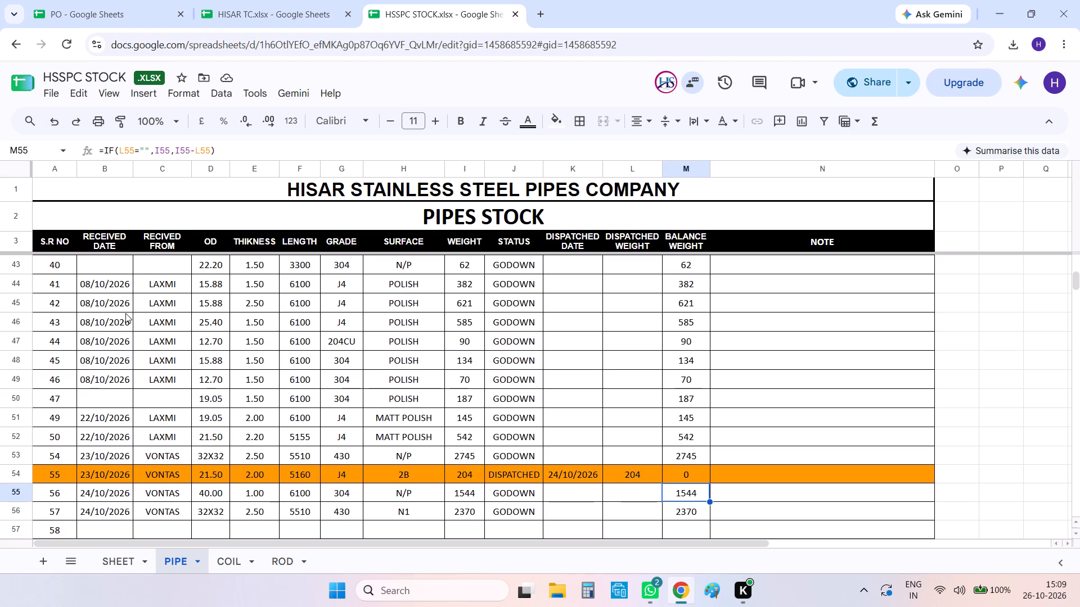
# Delete serial number 55's dispatched row, the 21.50 OD VONTAS pipe, from the PIPE stock list.
pyautogui.click(13, 474)
pyautogui.rightClick(13, 474)
pyautogui.click(13, 474)
pyautogui.click(13, 474)
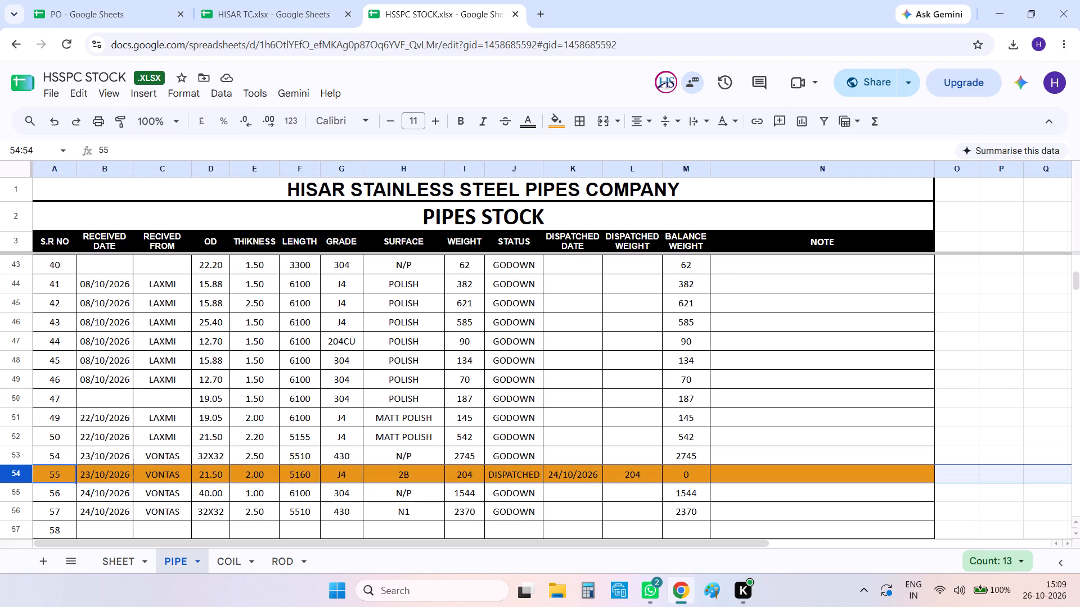
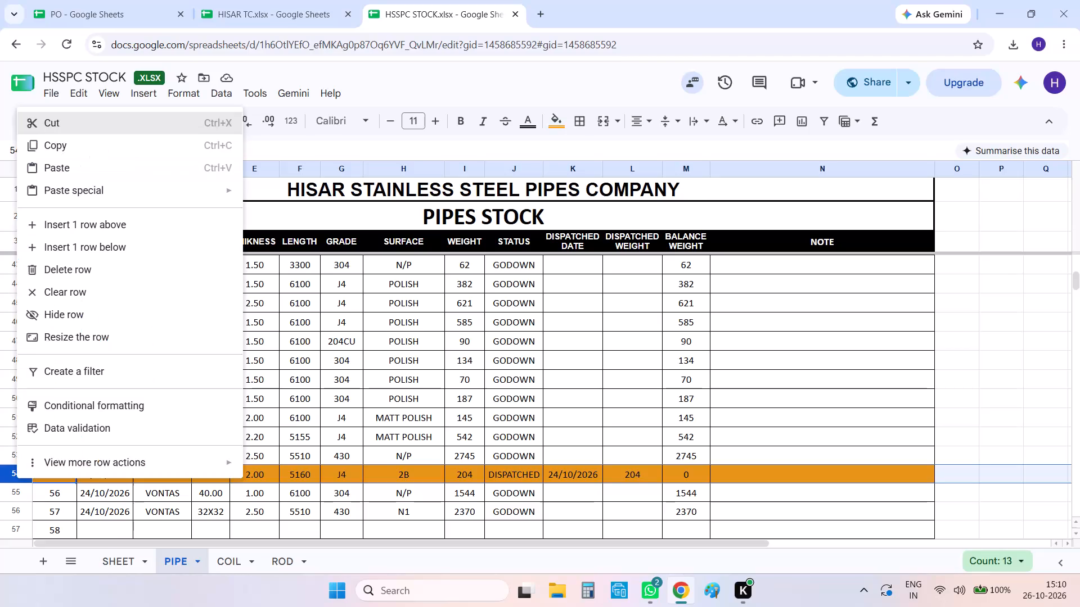
# Delete serial number 55's dispatched row, the 5160-long J4 pipe with 2B surface, from the PIPE stock list.
pyautogui.click(57, 270)
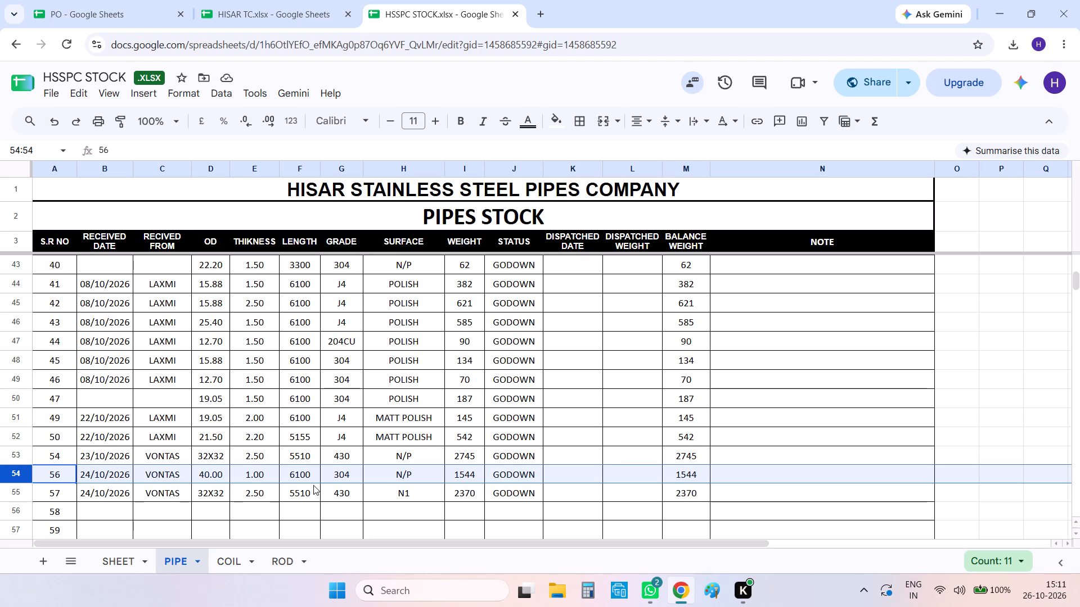
pyautogui.click(566, 479)
pyautogui.click(690, 504)
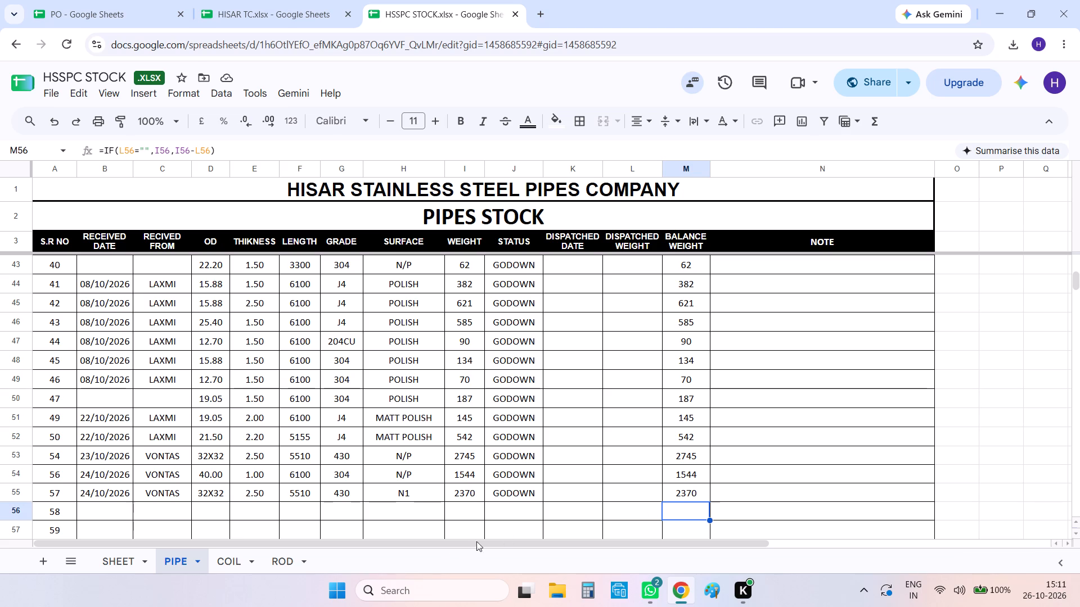
# Review the balance weights and notes in the SHEET stock list from serial number 1 down to serial number 13.
pyautogui.click(112, 566)
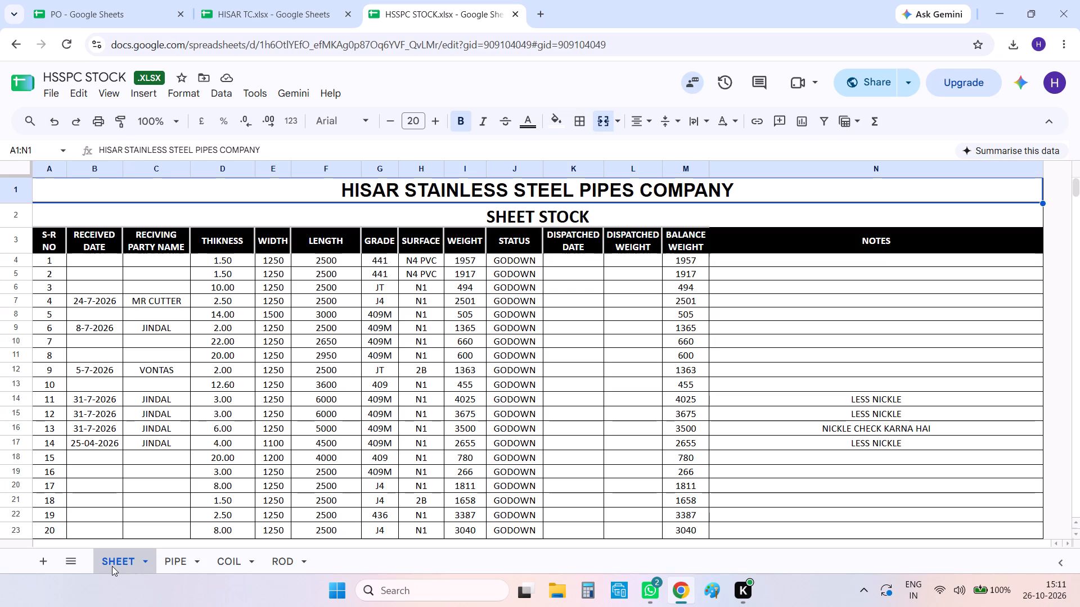
pyautogui.click(220, 257)
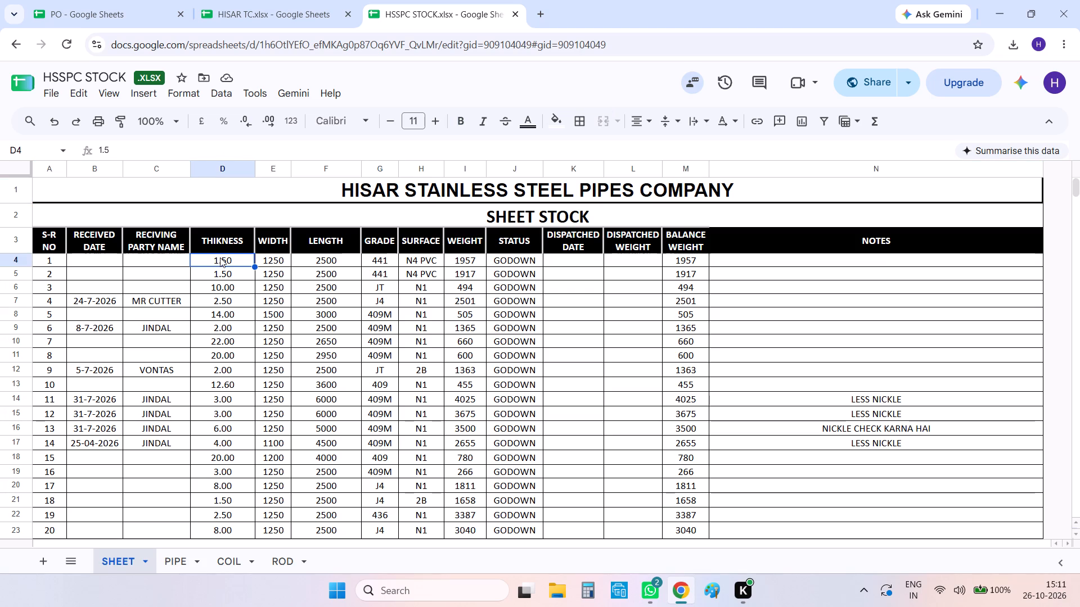
pyautogui.press('Right')
pyautogui.press('Right')
pyautogui.press('Right')
pyautogui.press('Right')
pyautogui.press('Right')
pyautogui.press('Right')
pyautogui.press('Right')
pyautogui.press('Right')
pyautogui.press('Right')
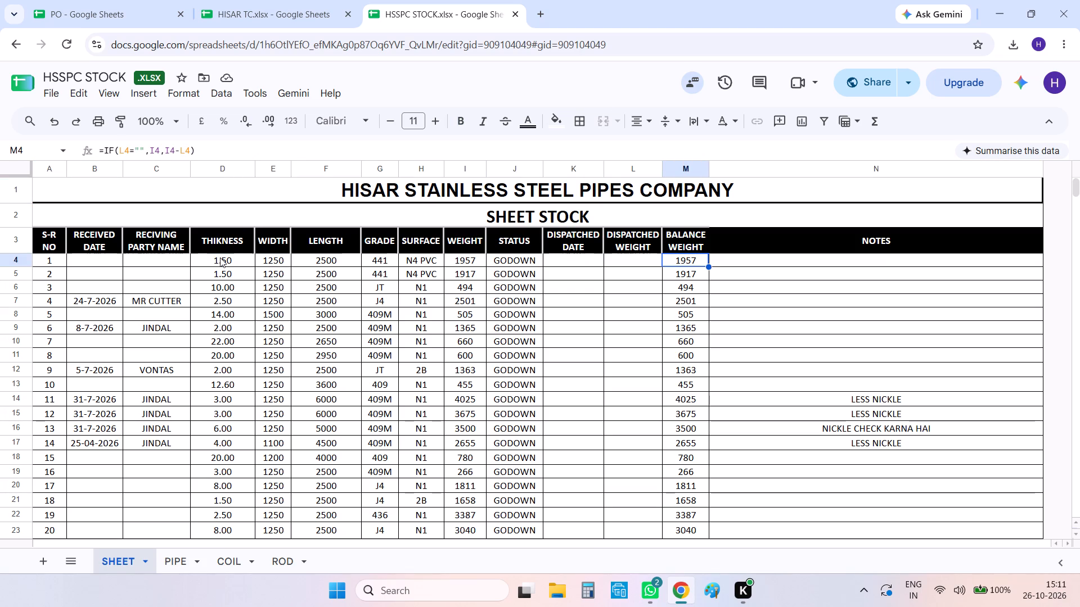
pyautogui.press('Down')
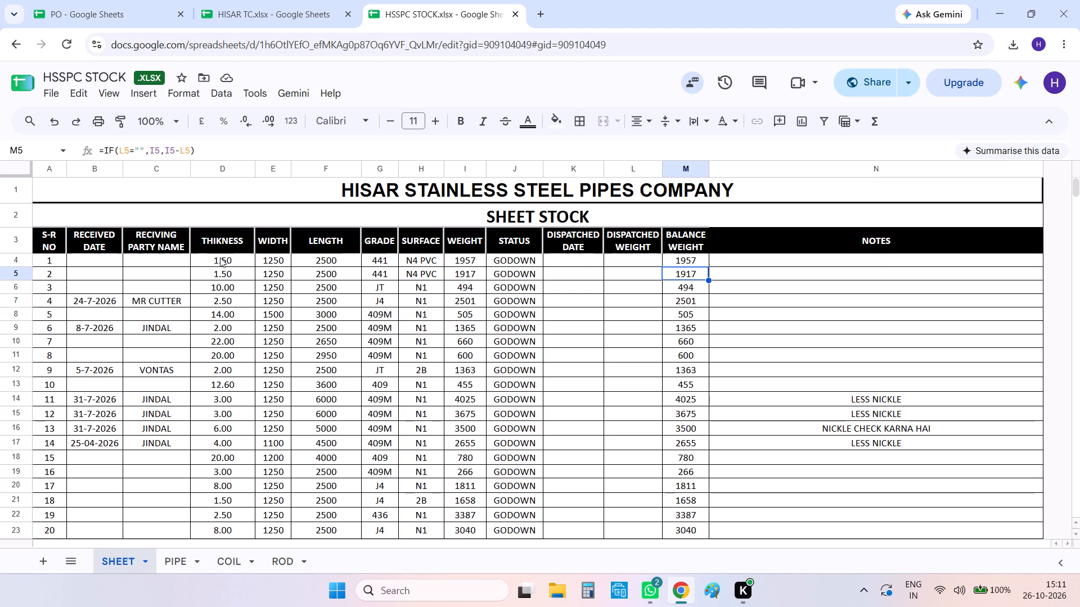
pyautogui.press('Down')
pyautogui.press('Down')
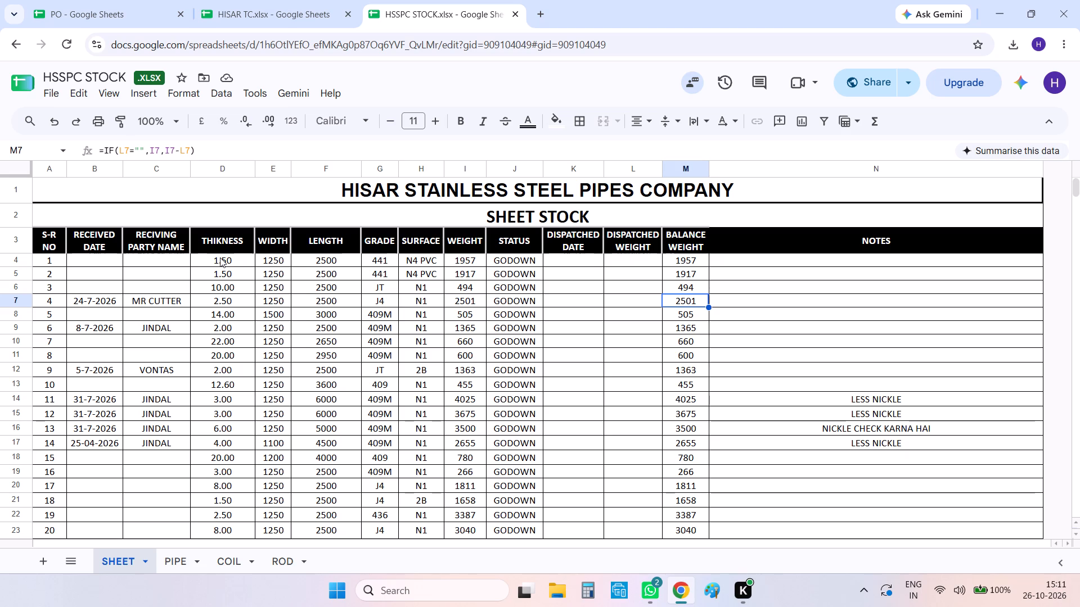
pyautogui.press('Down')
pyautogui.press('Down')
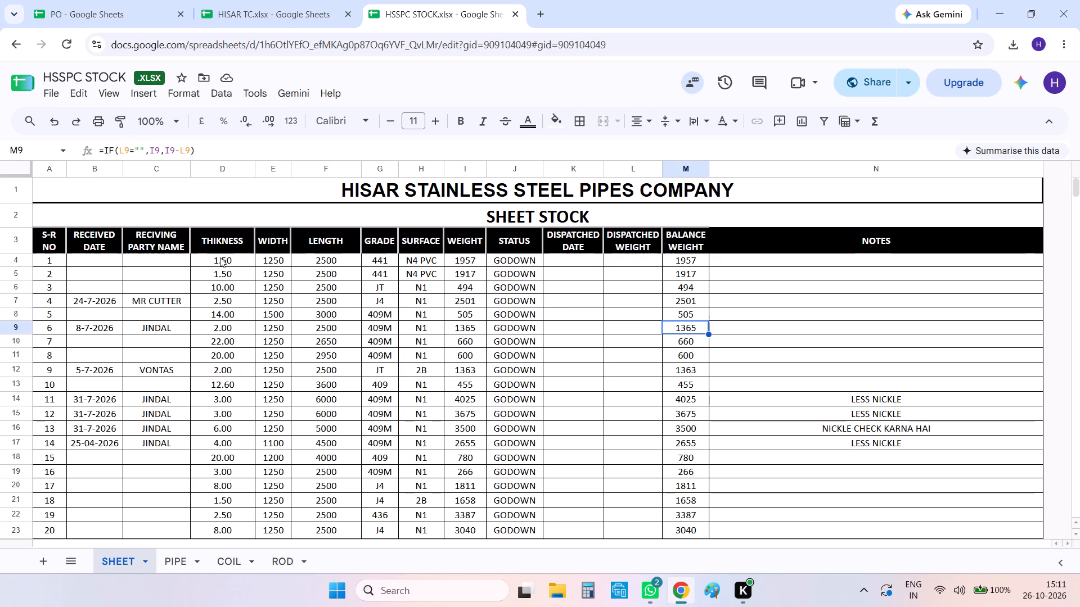
pyautogui.press('Down')
pyautogui.press('Down')
pyautogui.press('Down')
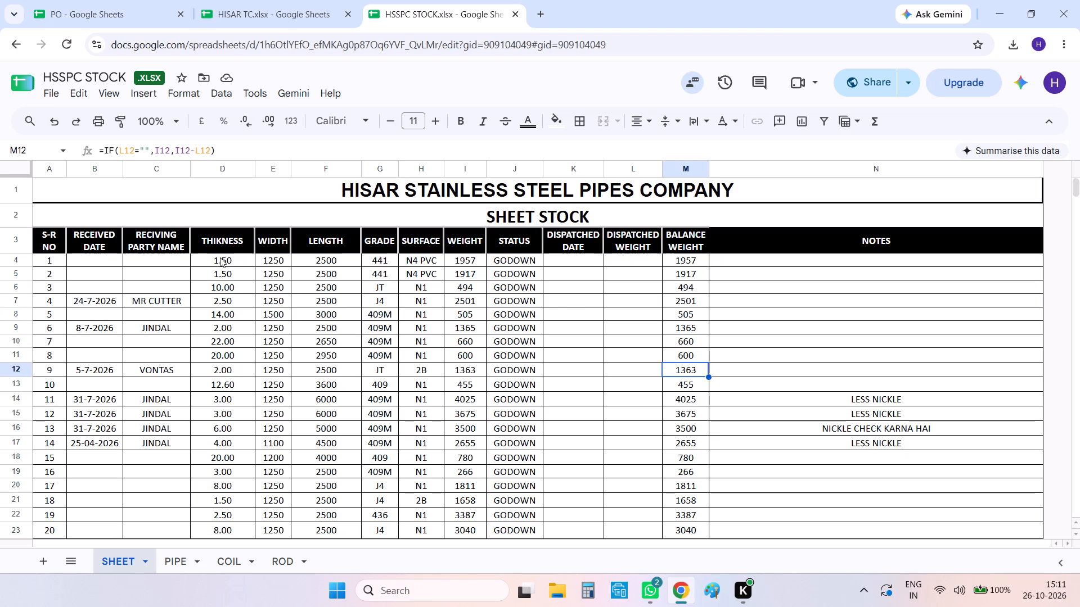
pyautogui.press('Down')
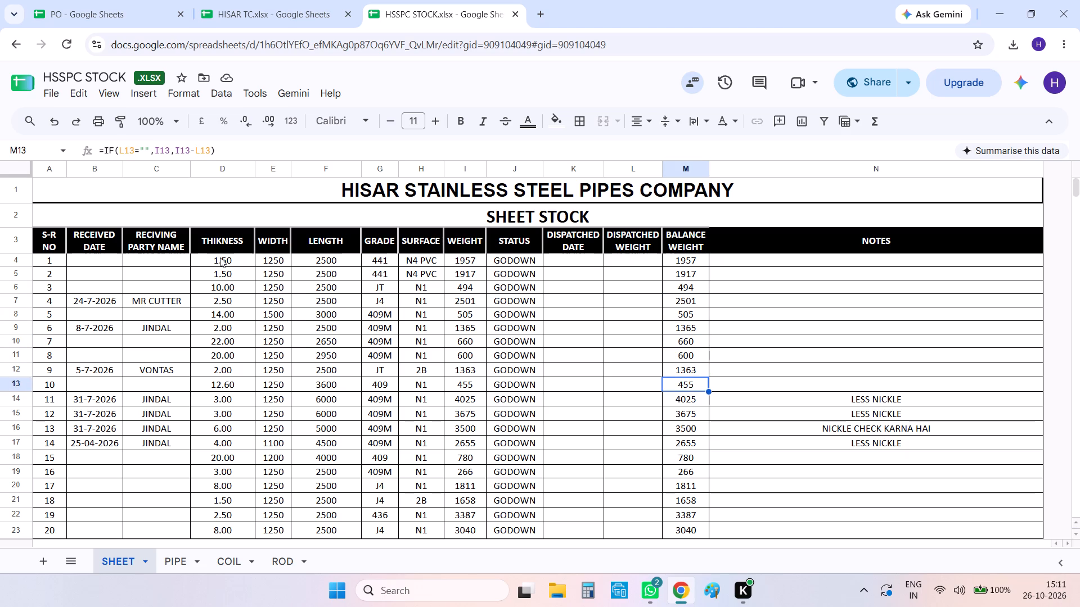
pyautogui.press('Down')
pyautogui.press('Down')
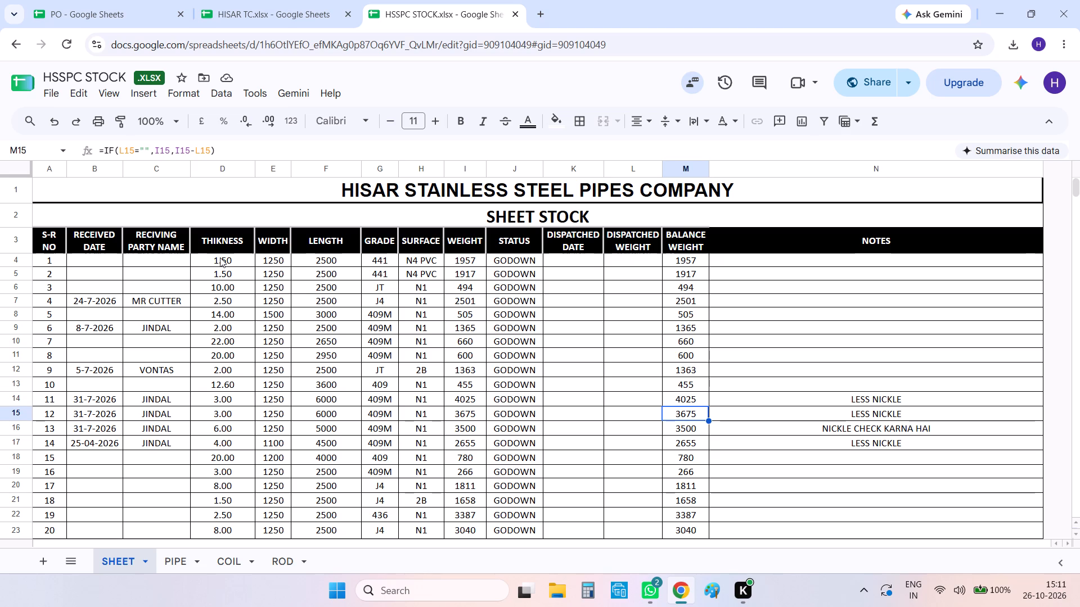
pyautogui.press('Down')
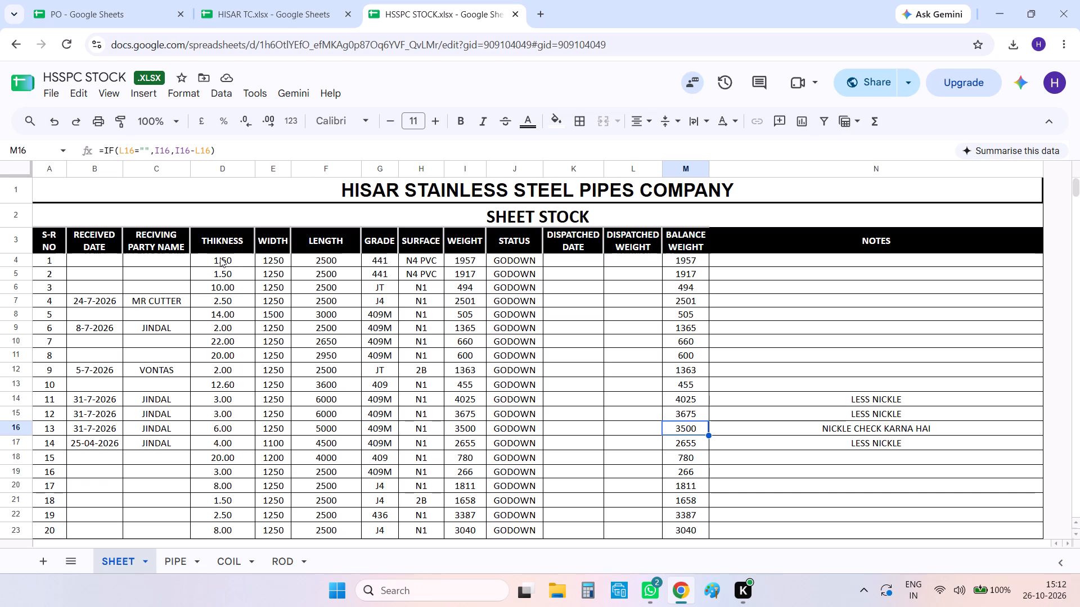
# Clear the NICKLE CHECK KARNA HAI note from serial number 13 in the SHEET stock list.
pyautogui.press('Right')
pyautogui.press('Right')
pyautogui.press('Delete')
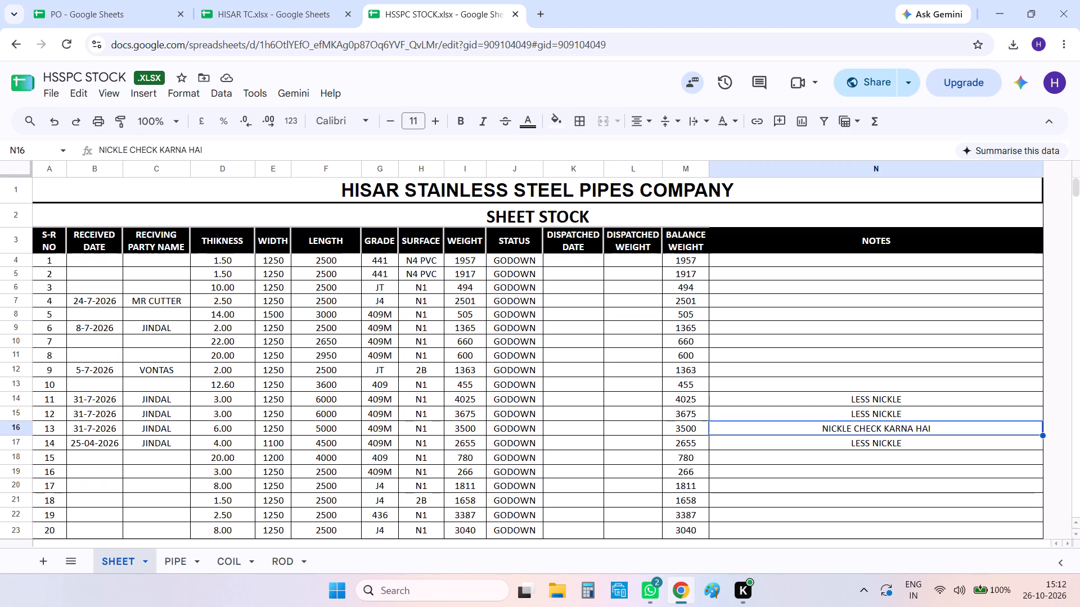
pyautogui.press('Left')
pyautogui.press('Right')
# Review the balance weights and notes in the SHEET stock list from serial number 14 down to serial number 21.
pyautogui.press('Down')
pyautogui.press('Left')
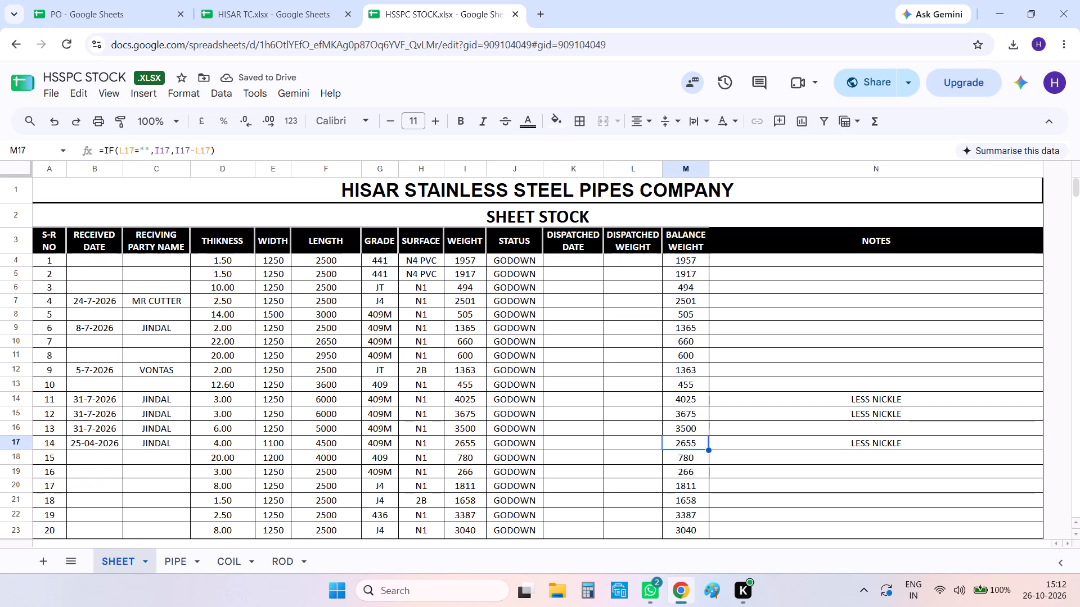
pyautogui.press('Down')
pyautogui.press('Down')
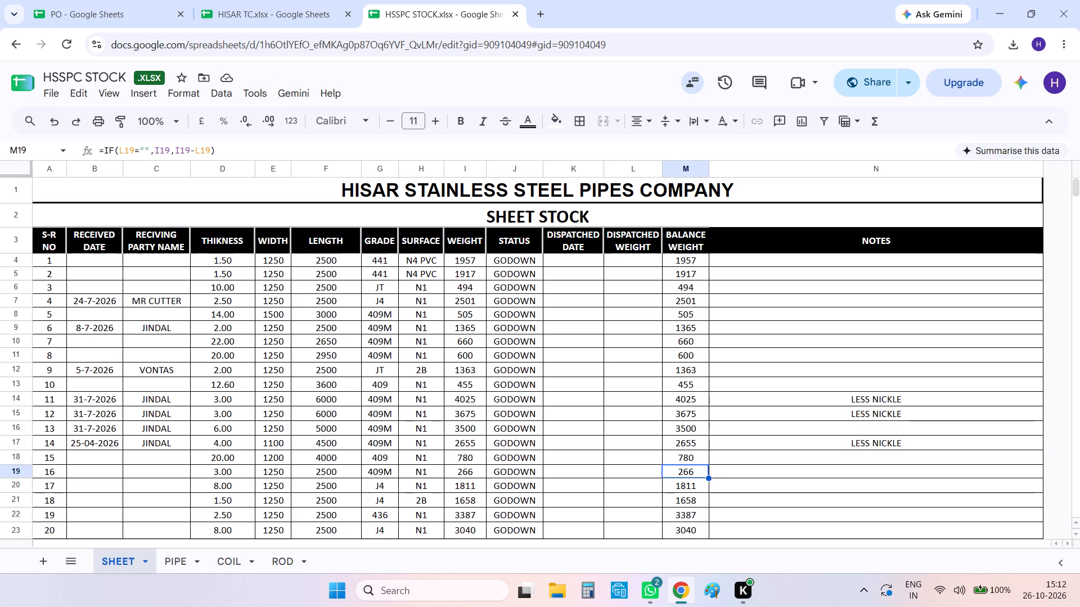
pyautogui.press('Down')
pyautogui.press('Down')
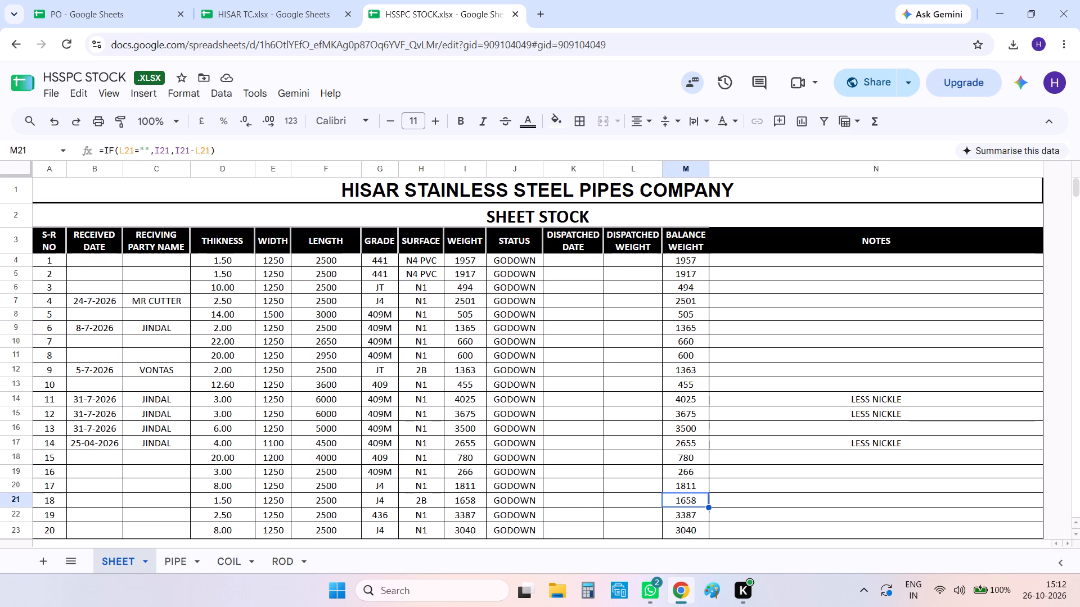
pyautogui.press('Down')
pyautogui.press('Down')
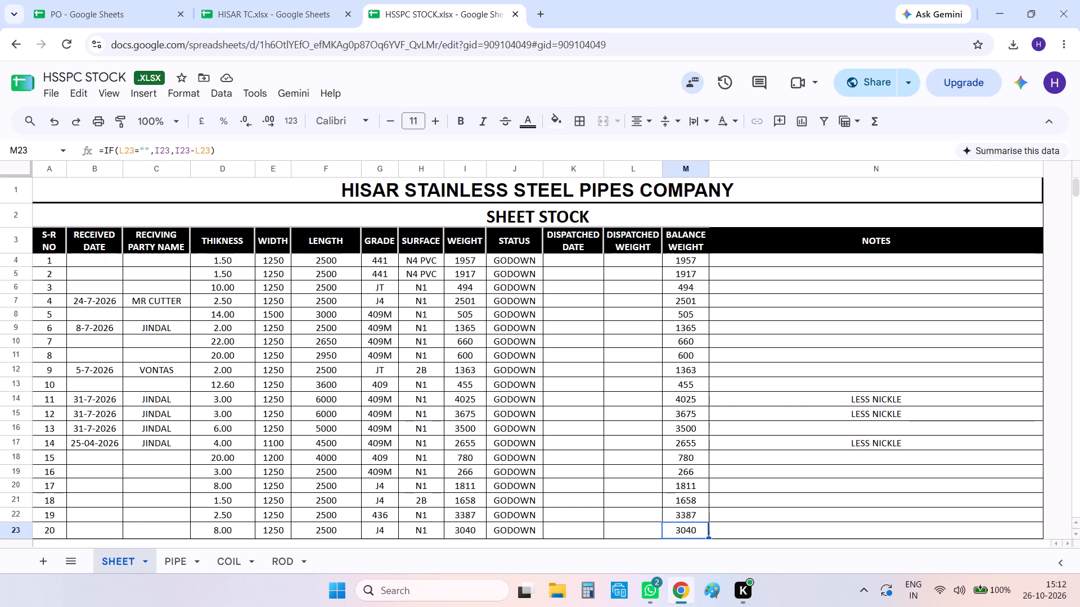
pyautogui.press('Down')
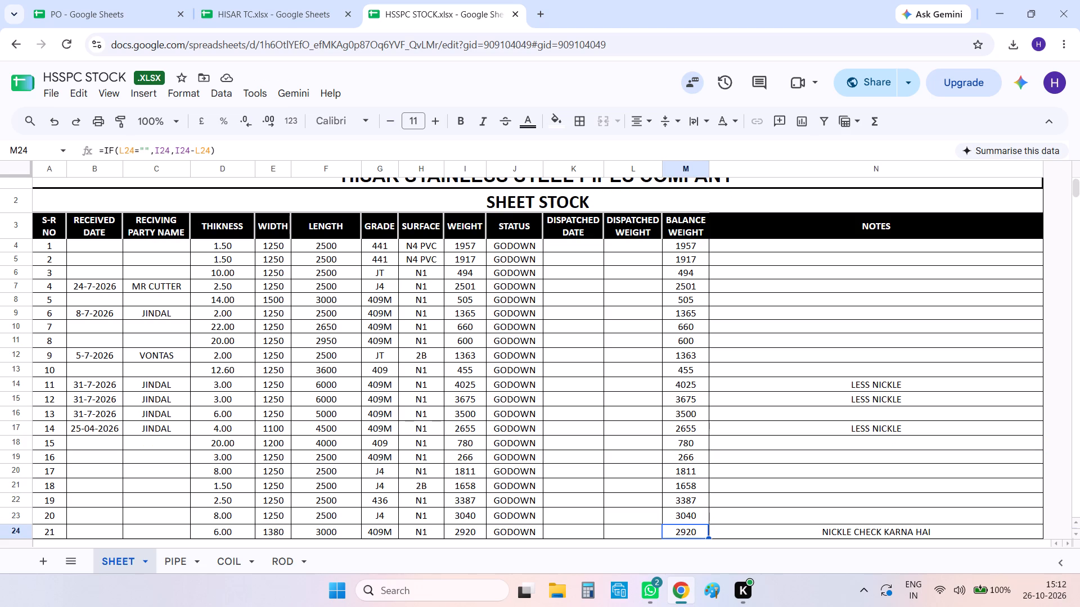
# Clear the NICKLE CHECK KARNA HAI notes from serial numbers 21 and 22 in the SHEET stock list.
pyautogui.press('Right')
pyautogui.press('Delete')
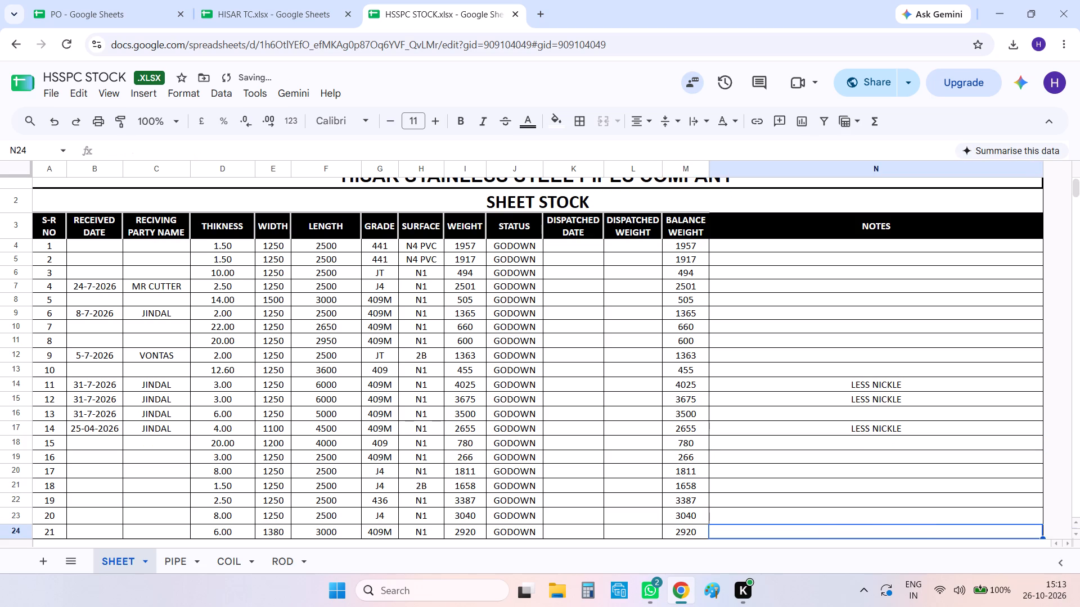
pyautogui.press('Down')
pyautogui.press('Left')
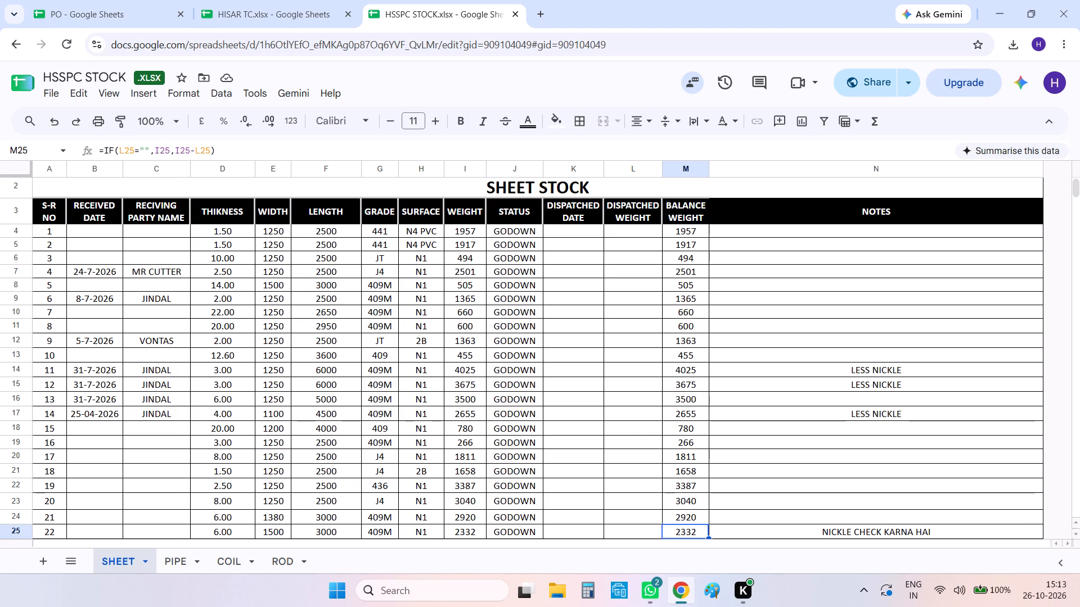
pyautogui.press('Right')
pyautogui.press('Delete')
pyautogui.press('Down')
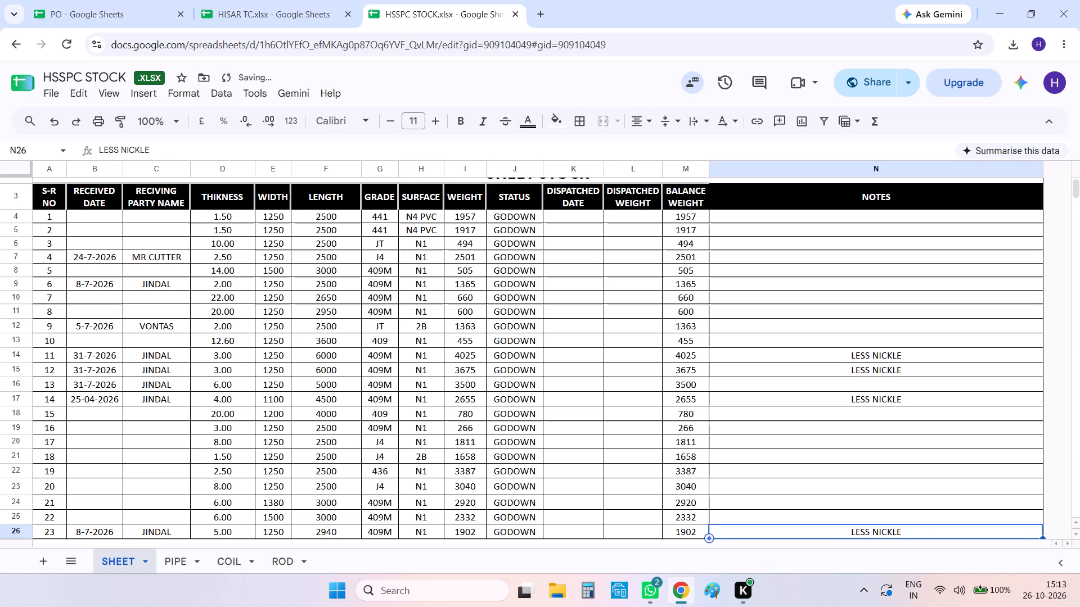
# Set the status of serial number 24, the 2880-long 409M sheet, to DISPATCHED in the SHEET stock list.
pyautogui.press('Left')
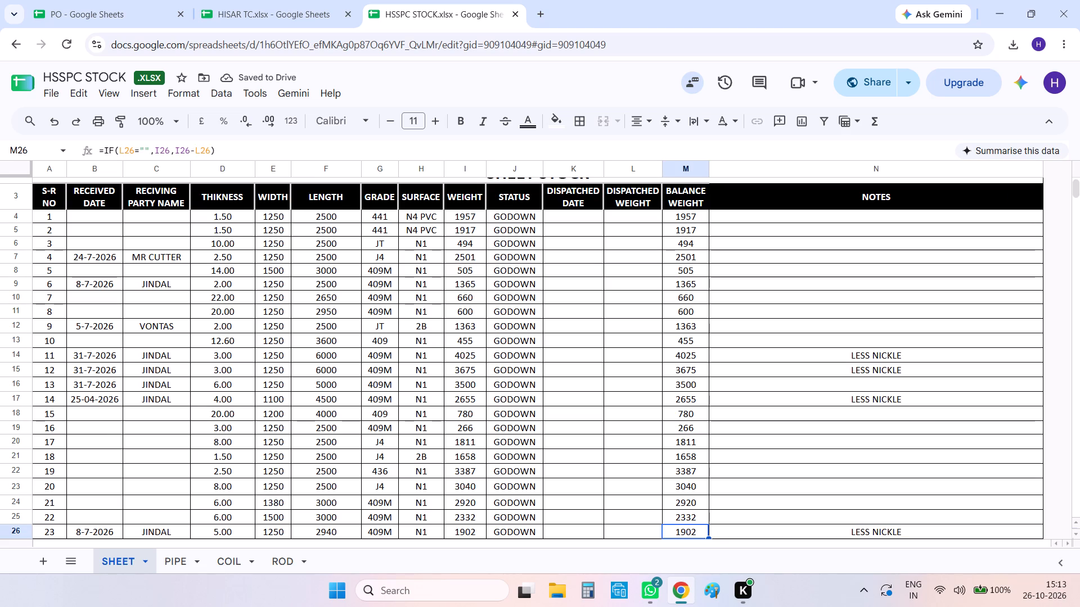
pyautogui.press('Down')
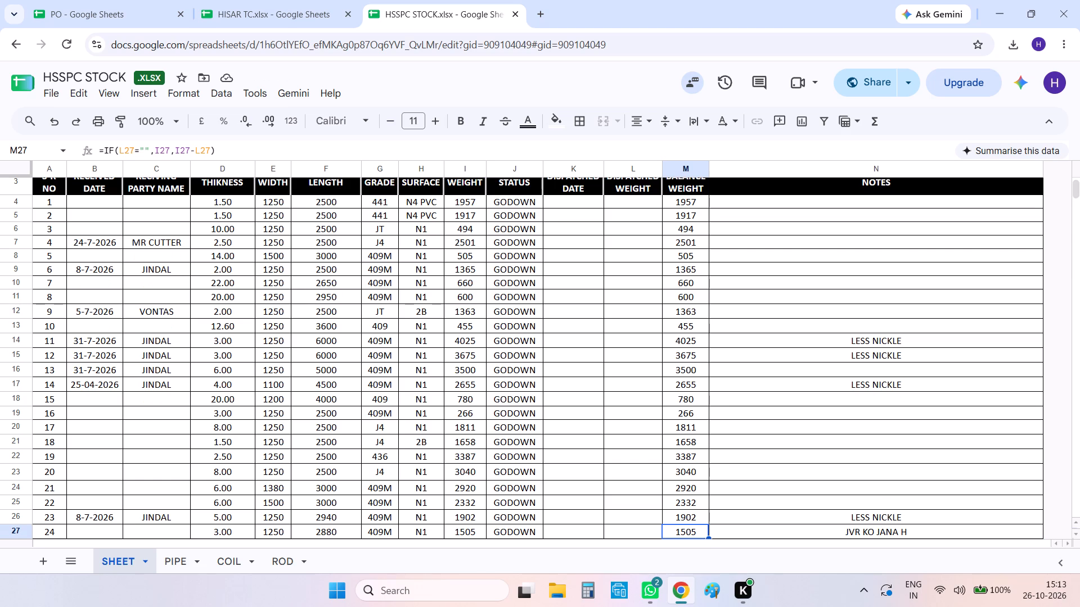
pyautogui.press('Down')
pyautogui.press('Up')
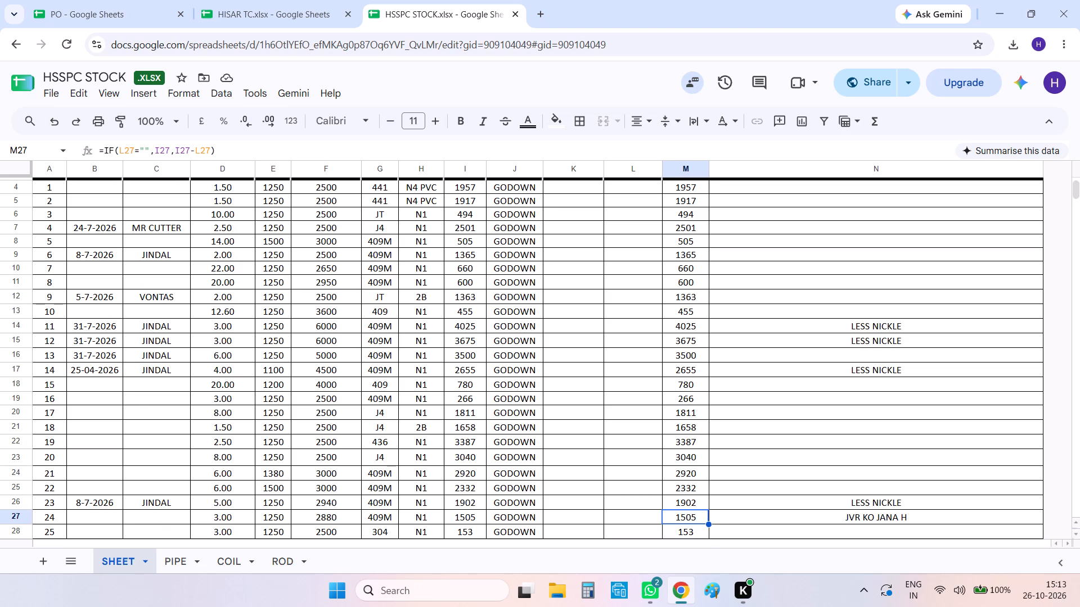
pyautogui.press('Left')
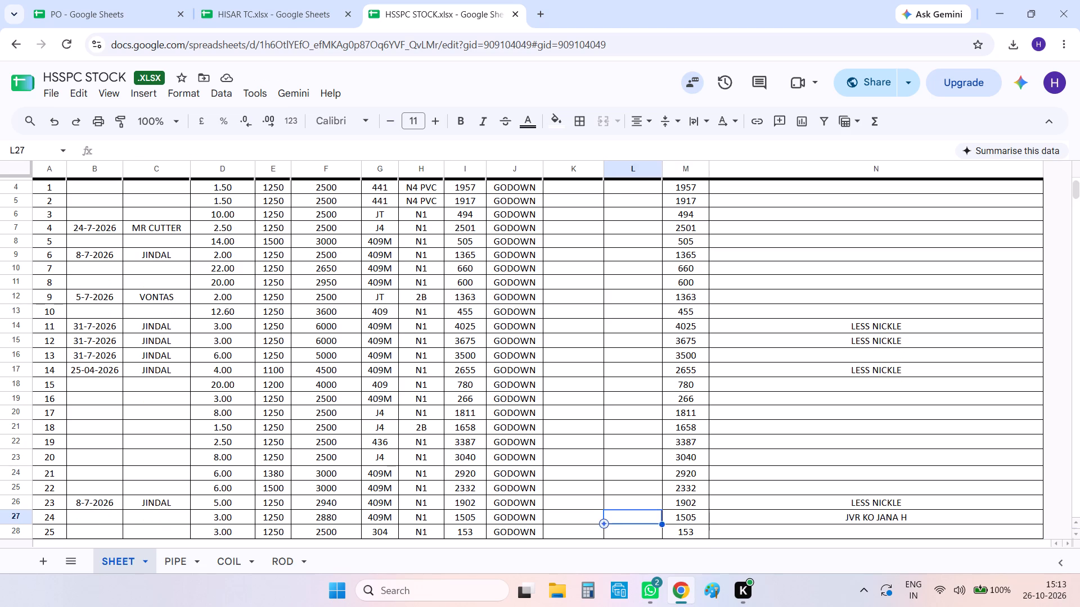
pyautogui.press('Left')
pyautogui.press('Left')
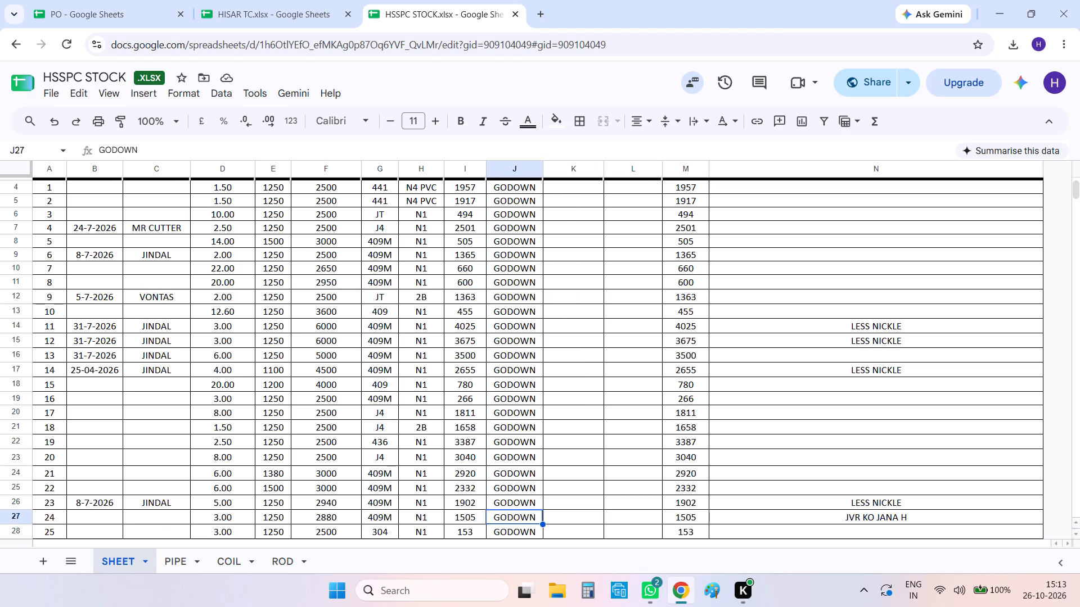
pyautogui.press('d')
pyautogui.press('Down')
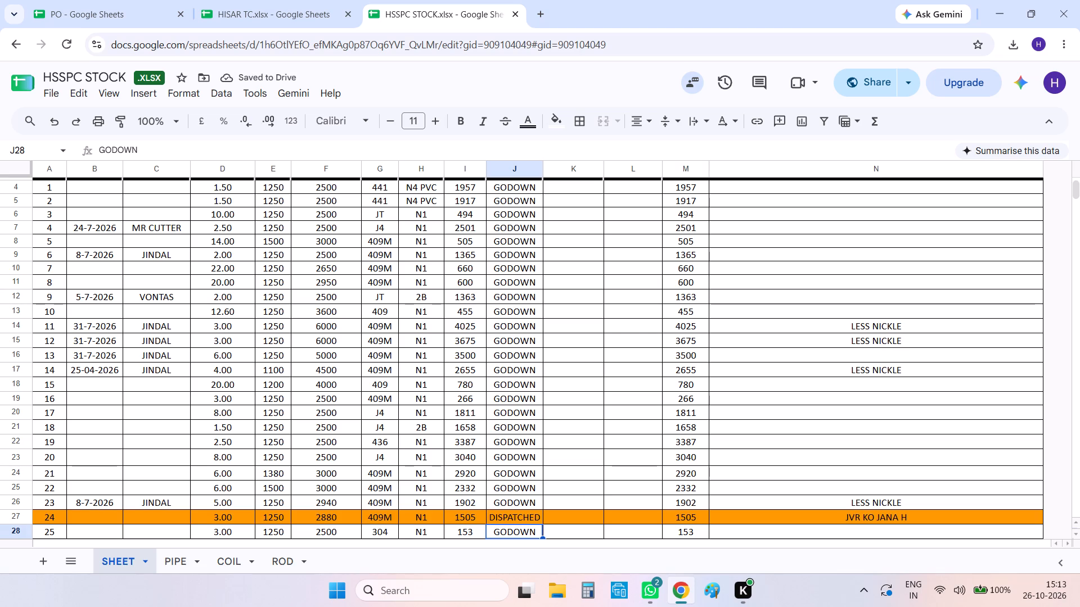
# Review the balance weights and notes in the SHEET stock list from serial number 25 down to serial number 32.
pyautogui.press('Right')
pyautogui.press('Right')
pyautogui.press('Right')
pyautogui.press('Right')
pyautogui.press('Left')
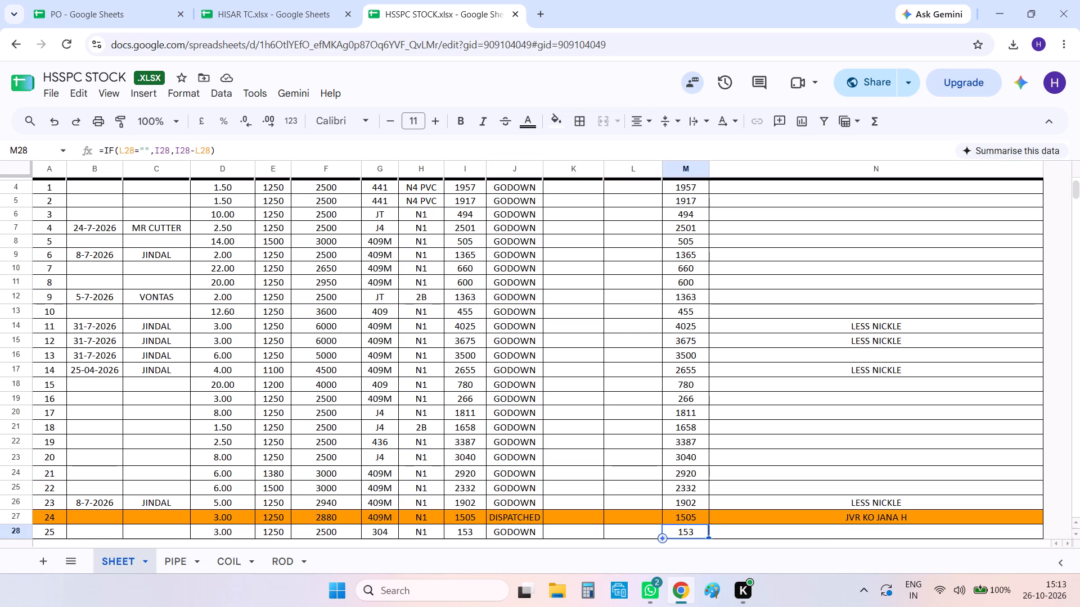
pyautogui.press('Down')
pyautogui.press('Down')
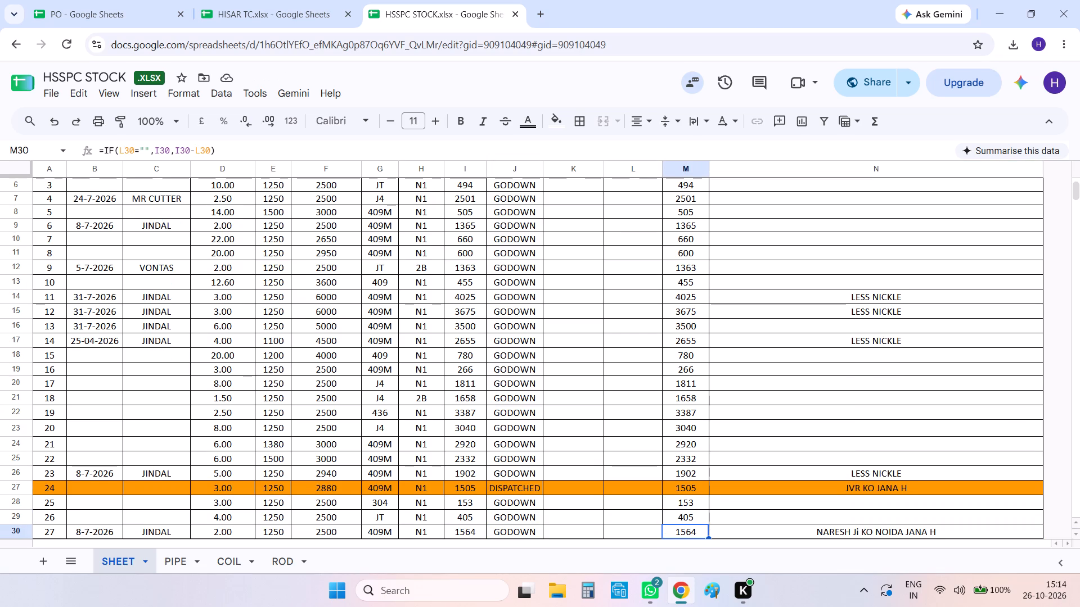
pyautogui.press('Down')
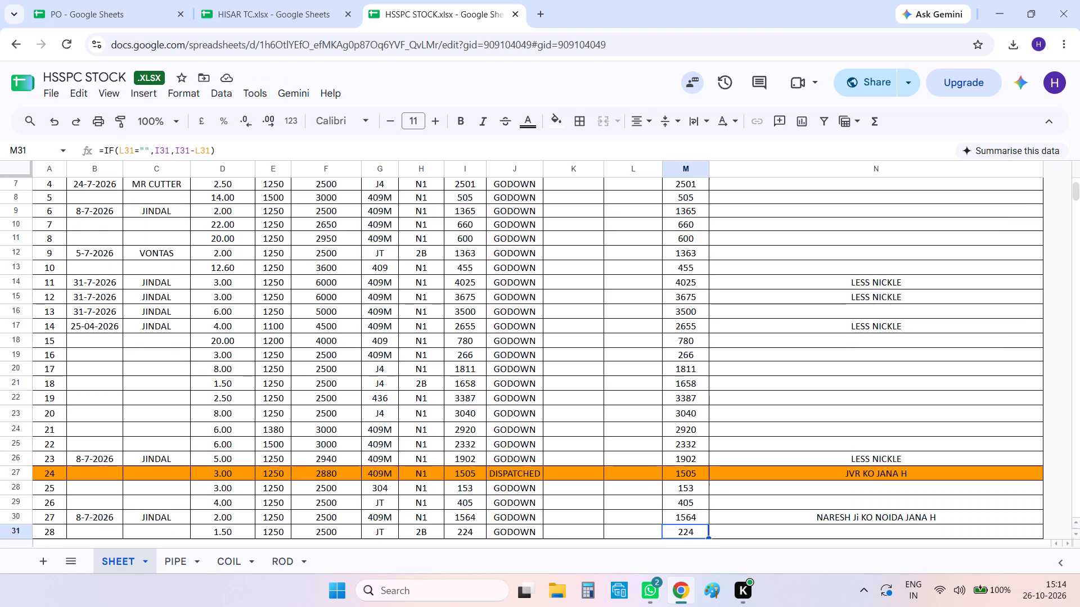
pyautogui.press('Down')
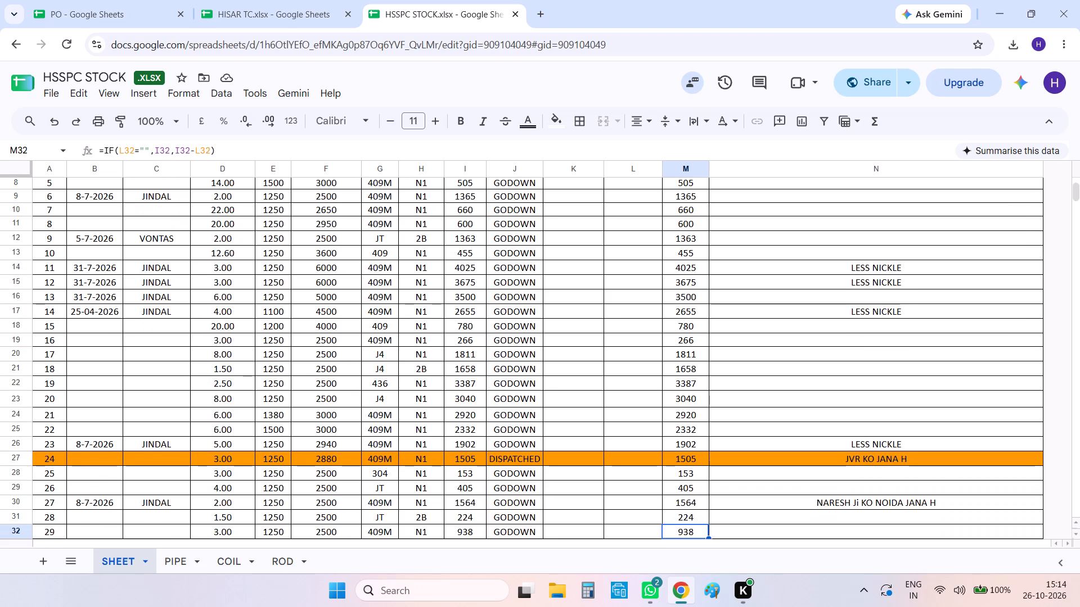
pyautogui.press('Down')
pyautogui.press('Down')
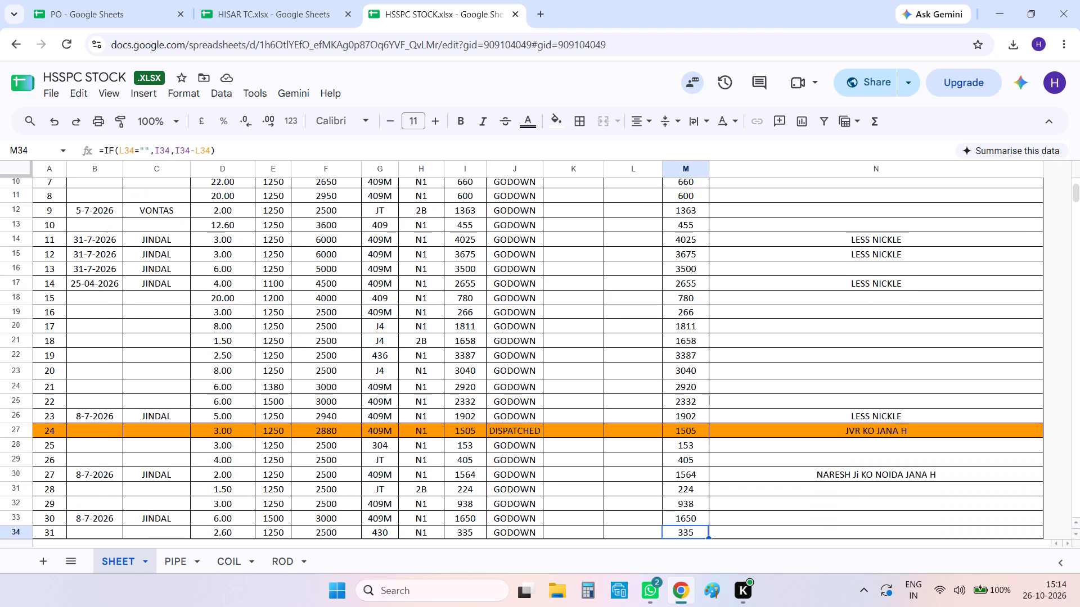
pyautogui.press('Down')
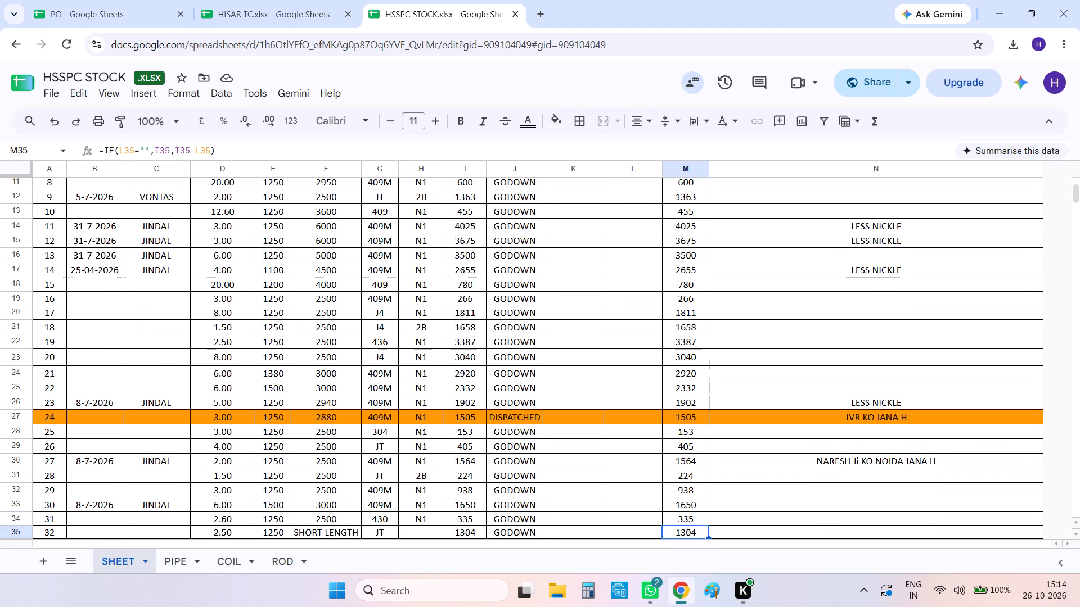
# Add the note SCRAP KARNA HAI to serial number 32, the short-length JT sheet, in the SHEET stock list.
pyautogui.press('Right')
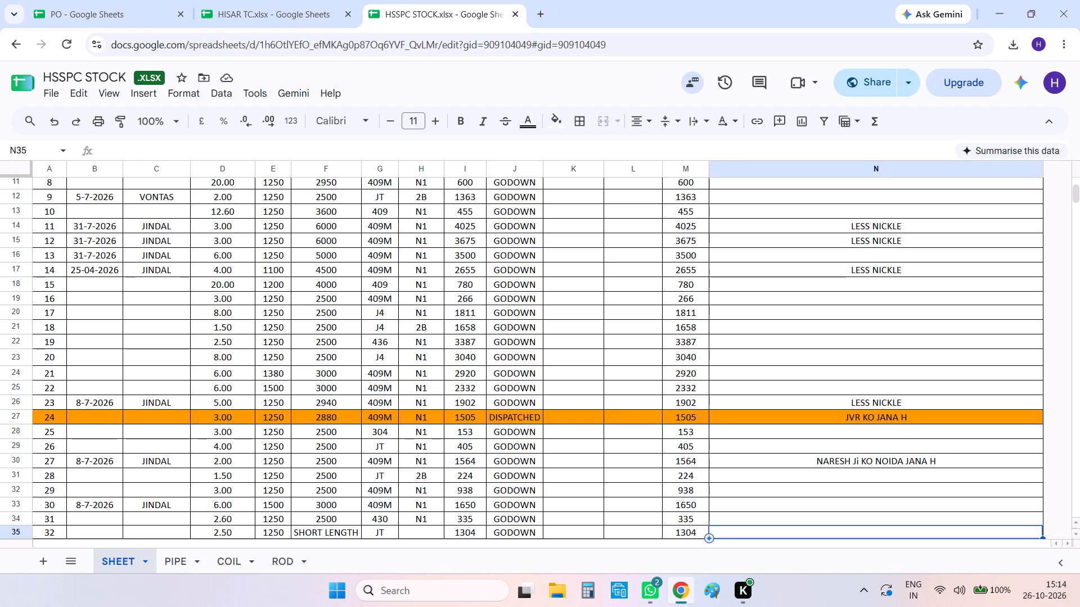
pyautogui.write('SCR')
pyautogui.write('AP')
pyautogui.press('space')
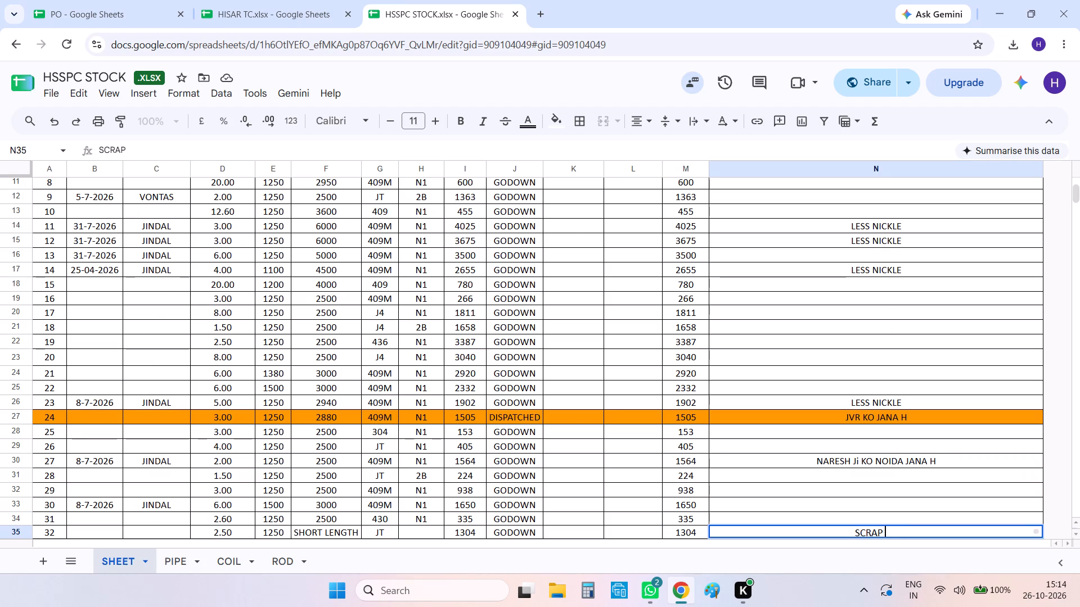
pyautogui.write('KARNA HAI')
pyautogui.press('Down')
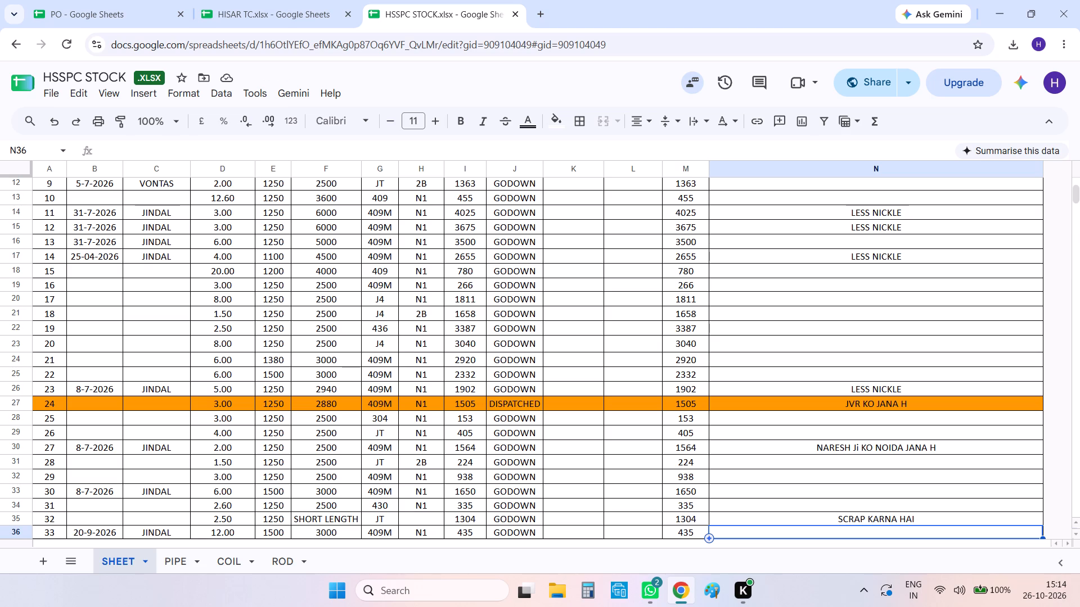
# Add the note SCRAP KARNA HAI to serial number 37, the 68-wide CTL 409L sheet, in the SHEET stock list.
pyautogui.press('Down')
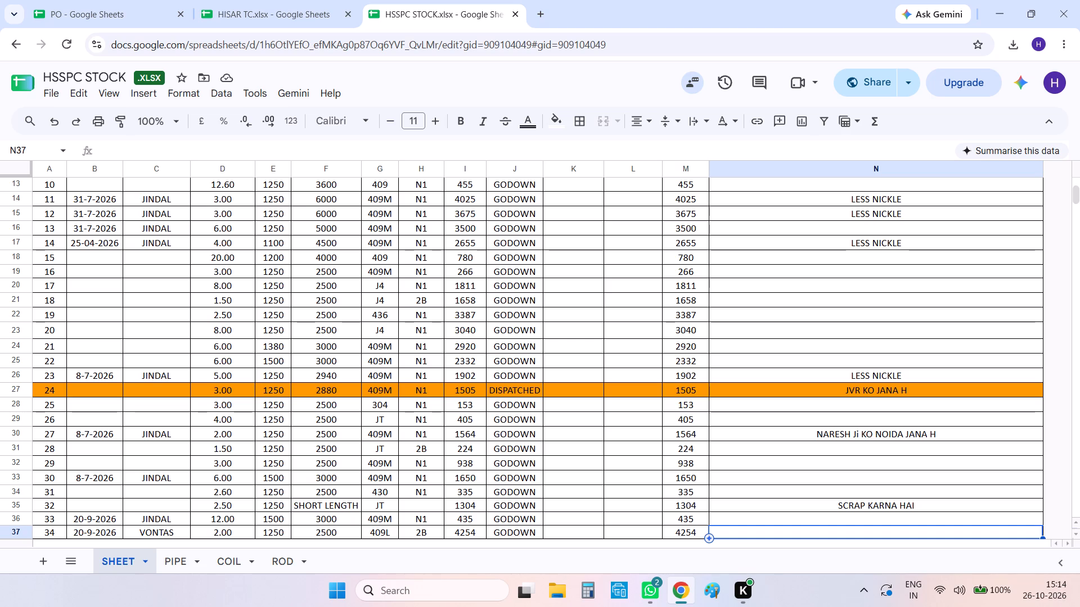
pyautogui.press('Down')
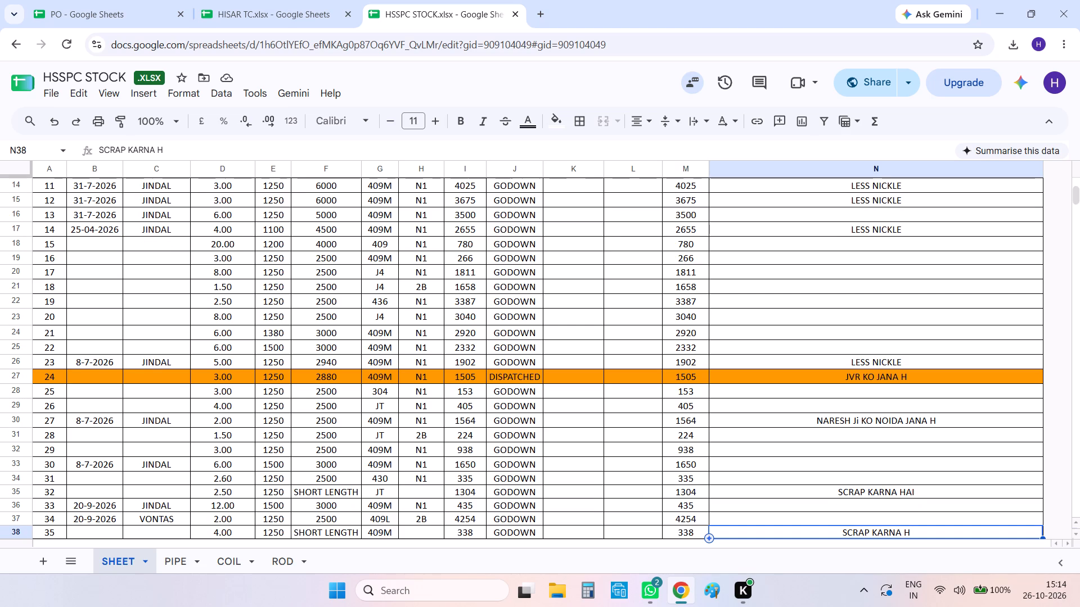
pyautogui.press('Down')
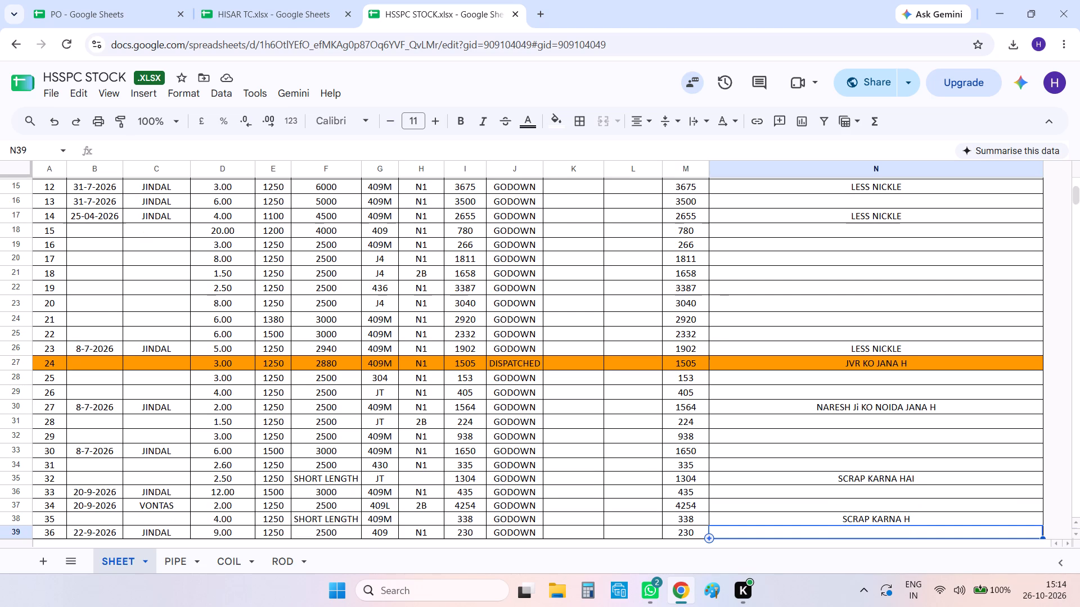
pyautogui.press('Down')
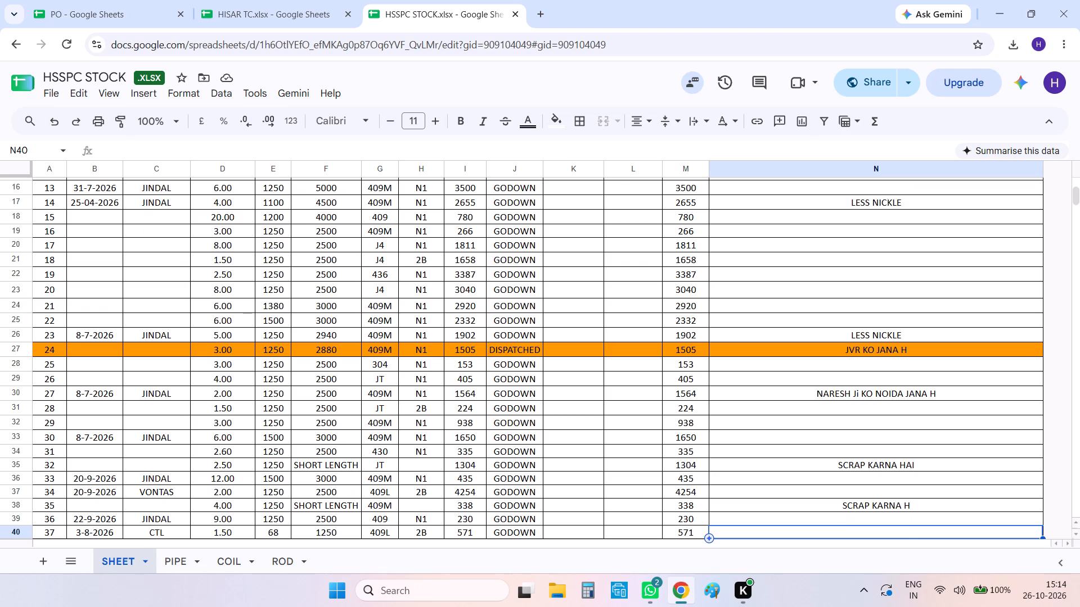
pyautogui.write('SC')
pyautogui.press('r')
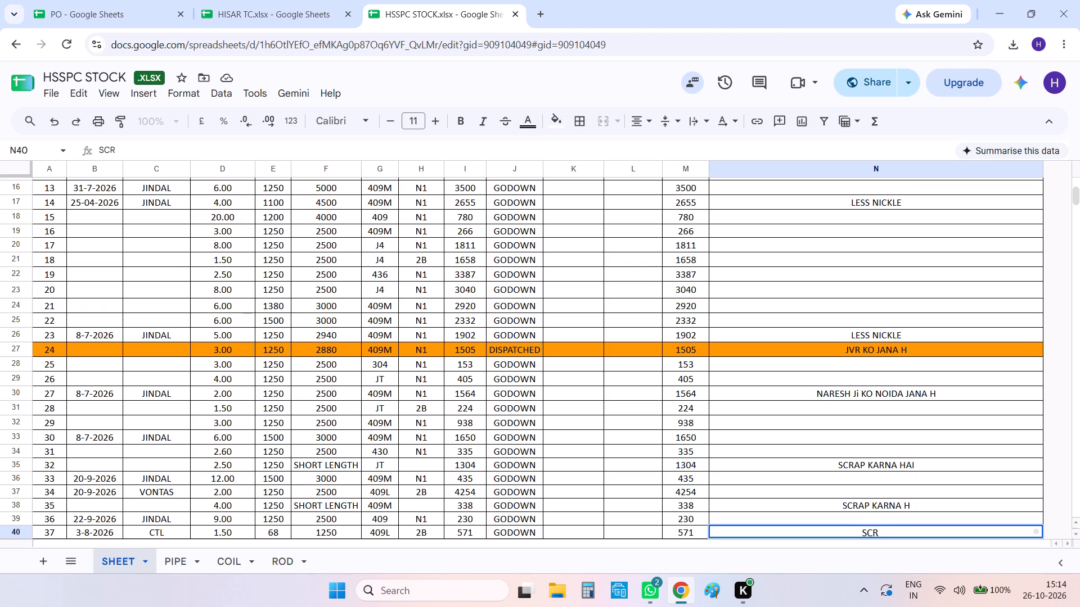
pyautogui.write('AP KARNA')
pyautogui.press('space')
pyautogui.write('HAI')
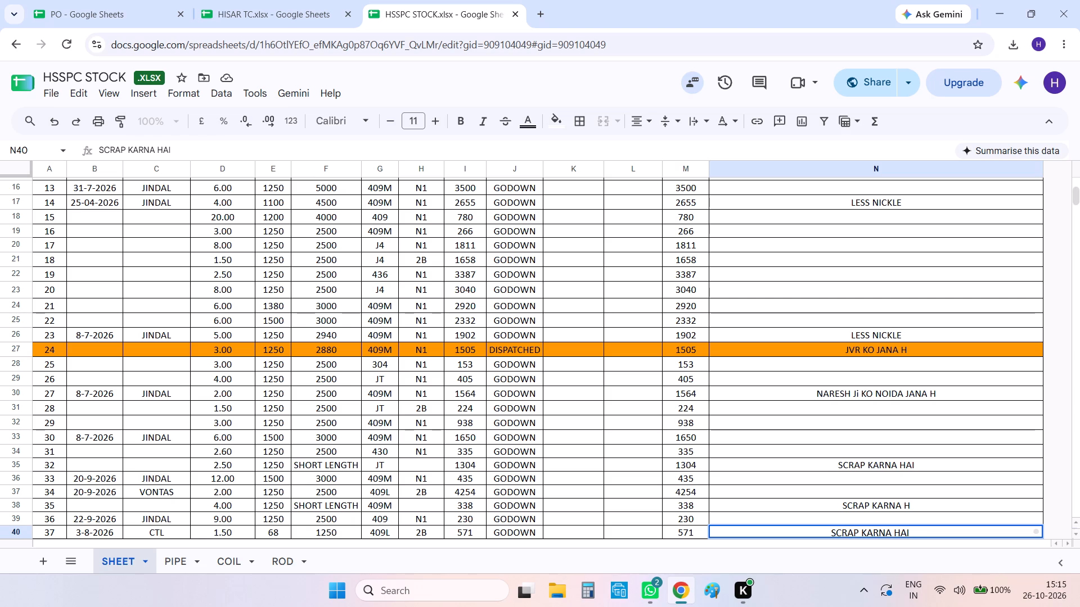
# Complete the note of serial number 35, the short-length 409M sheet, so it reads SCRAP KARNA HAI.
pyautogui.click(926, 504)
pyautogui.doubleClick(926, 504)
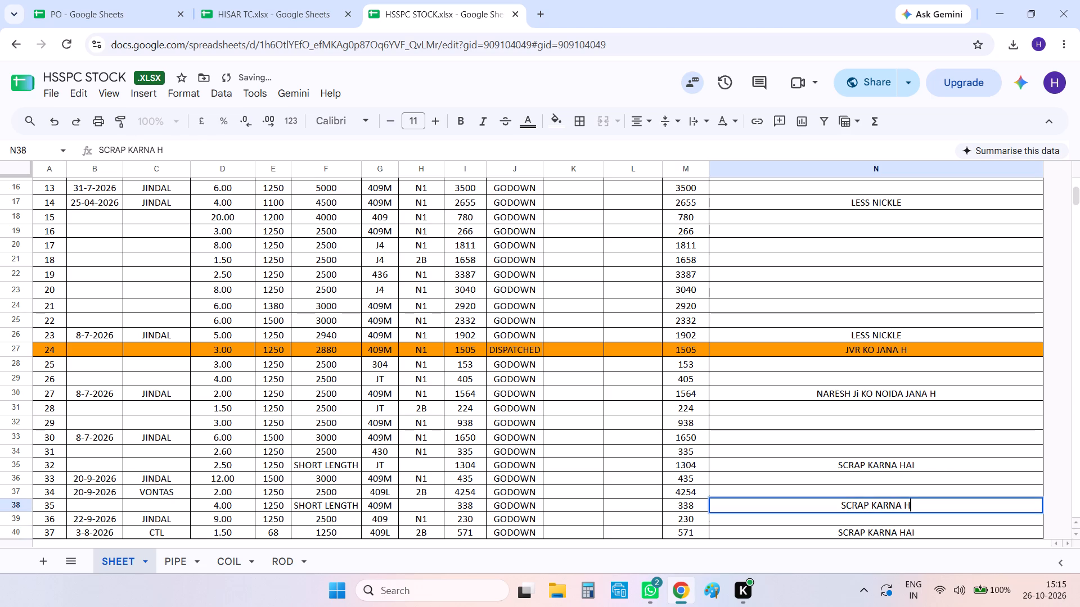
pyautogui.write('AI')
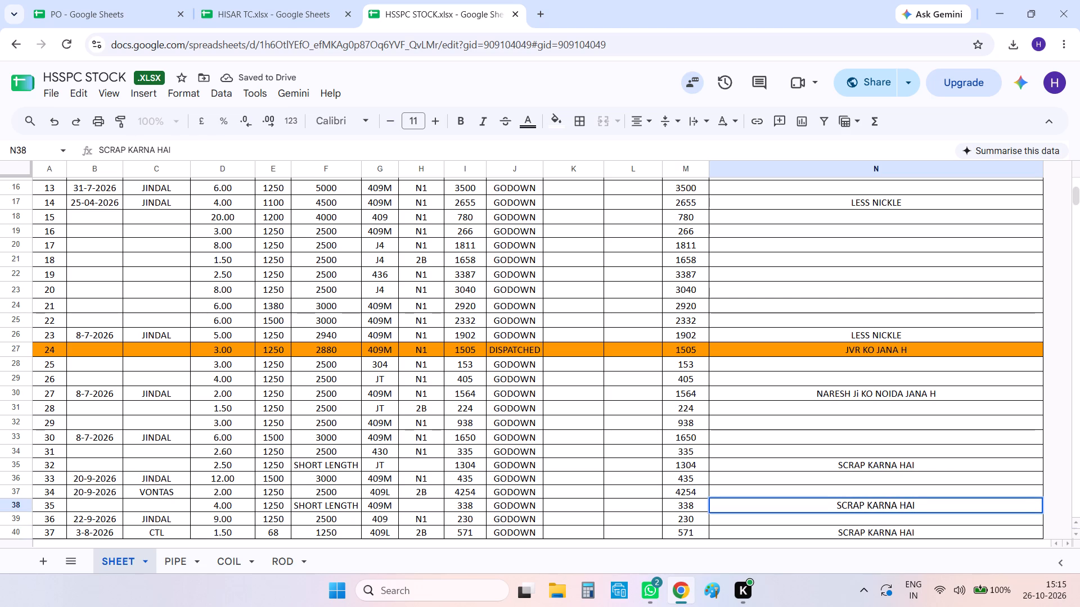
pyautogui.press('Return')
# Clear the note cell of serial number 40, the 0.80 JT PVC sheet, in the SHEET stock list.
pyautogui.press('Down')
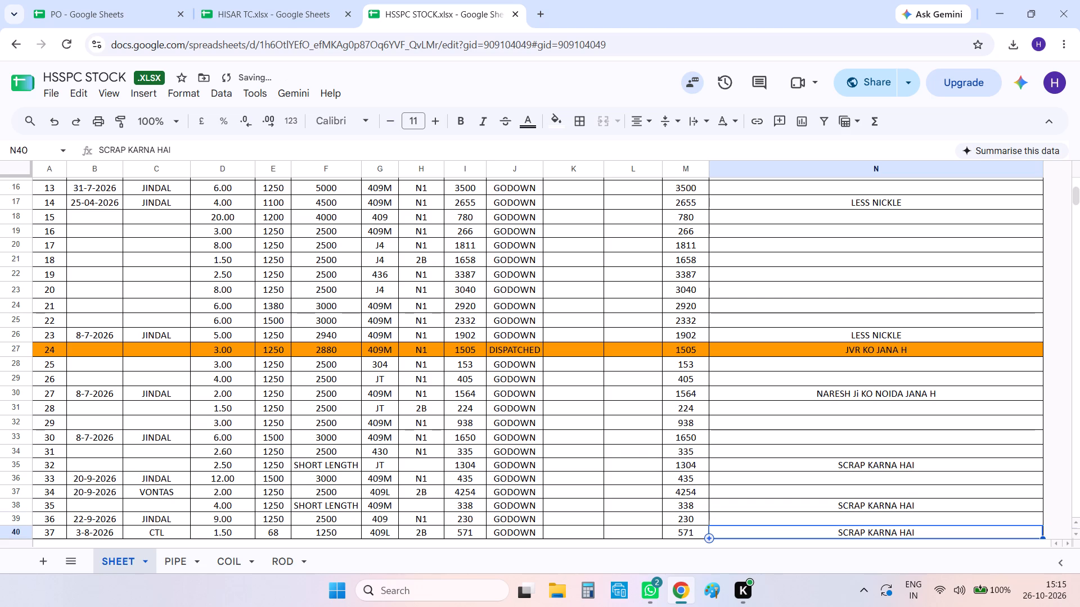
pyautogui.press('Down')
pyautogui.press('Down')
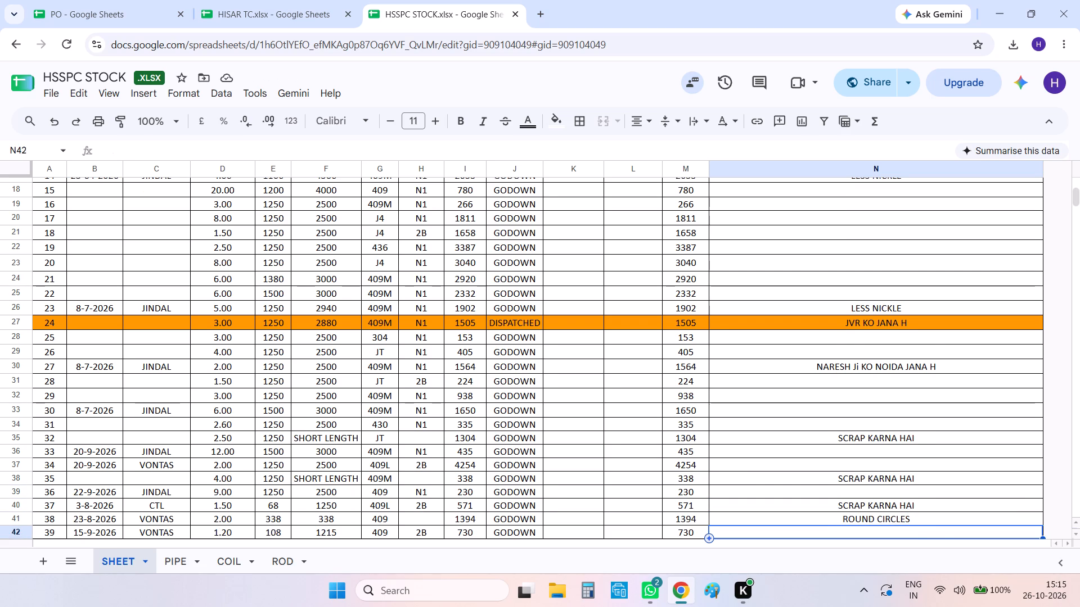
pyautogui.press('Down')
pyautogui.press('Delete')
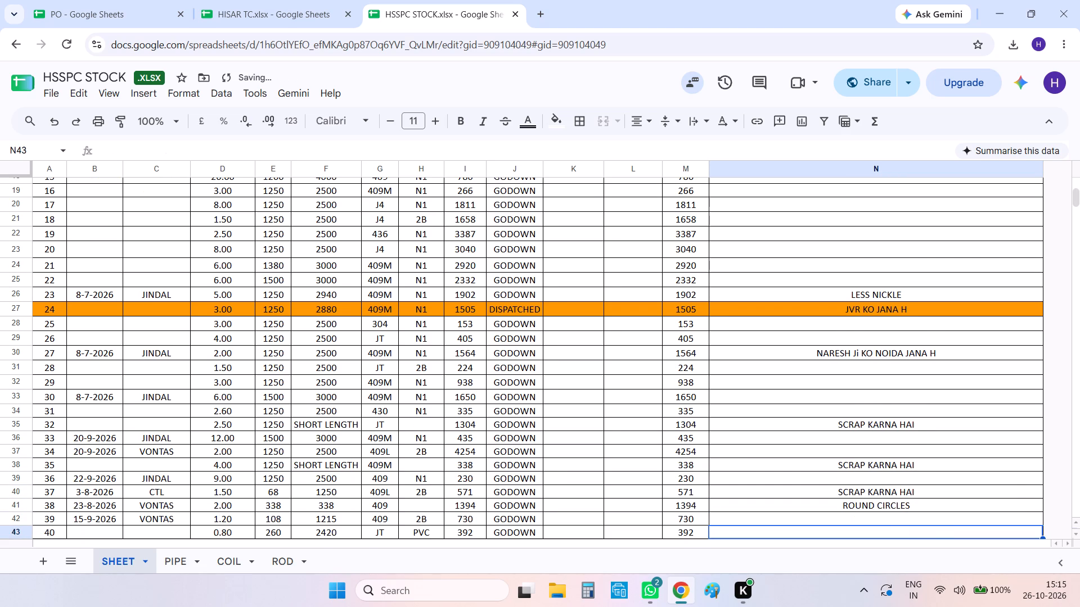
# Add the note SCRAP KARNA H to serial number 42, the 60-wide 409M sheet, in the SHEET stock list.
pyautogui.press('Down')
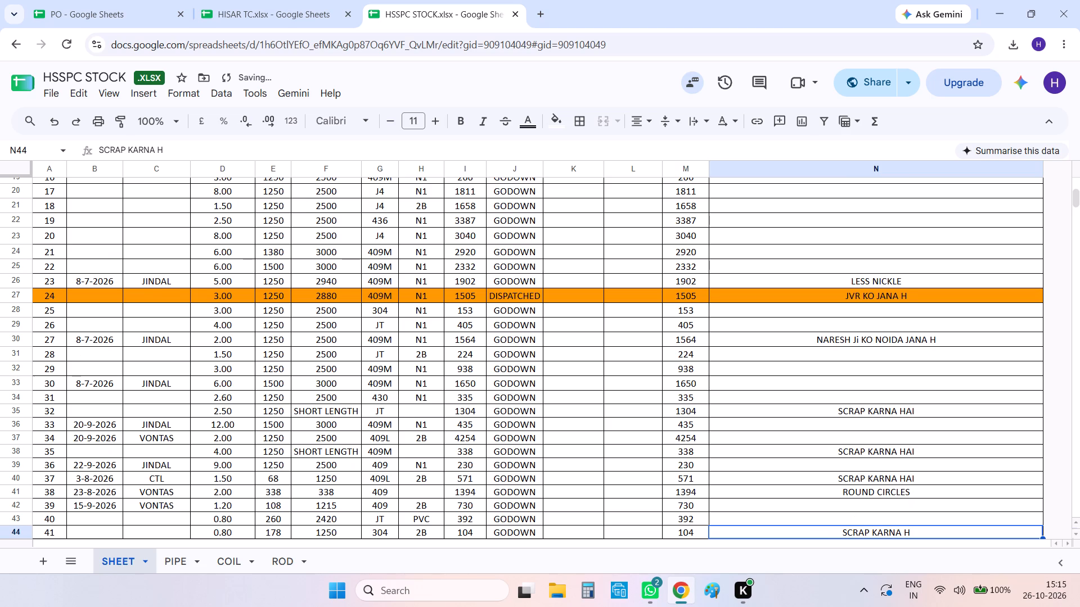
pyautogui.press('Down')
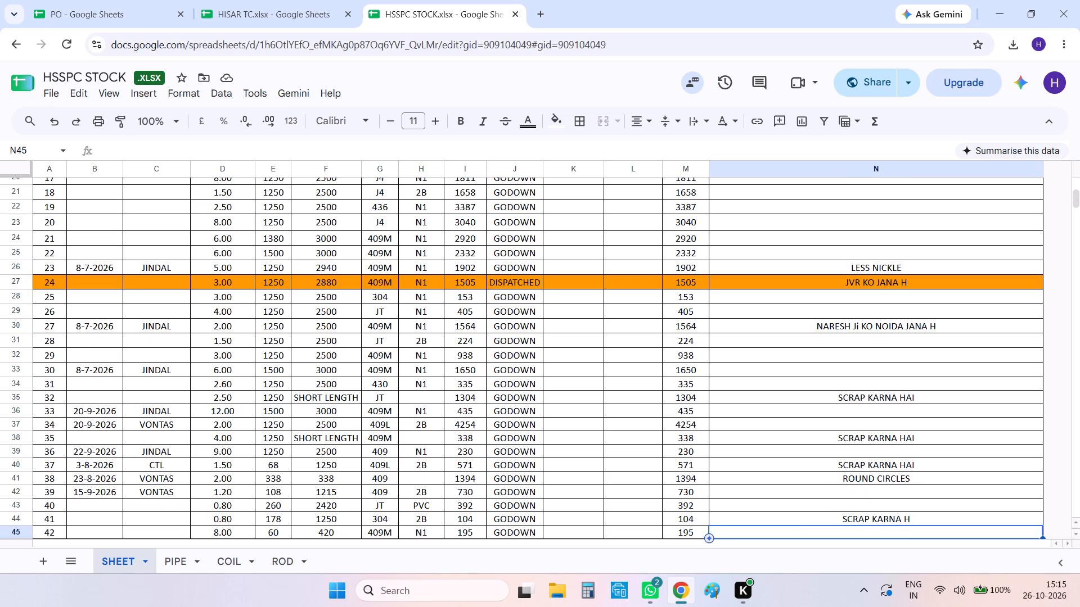
pyautogui.write('SC')
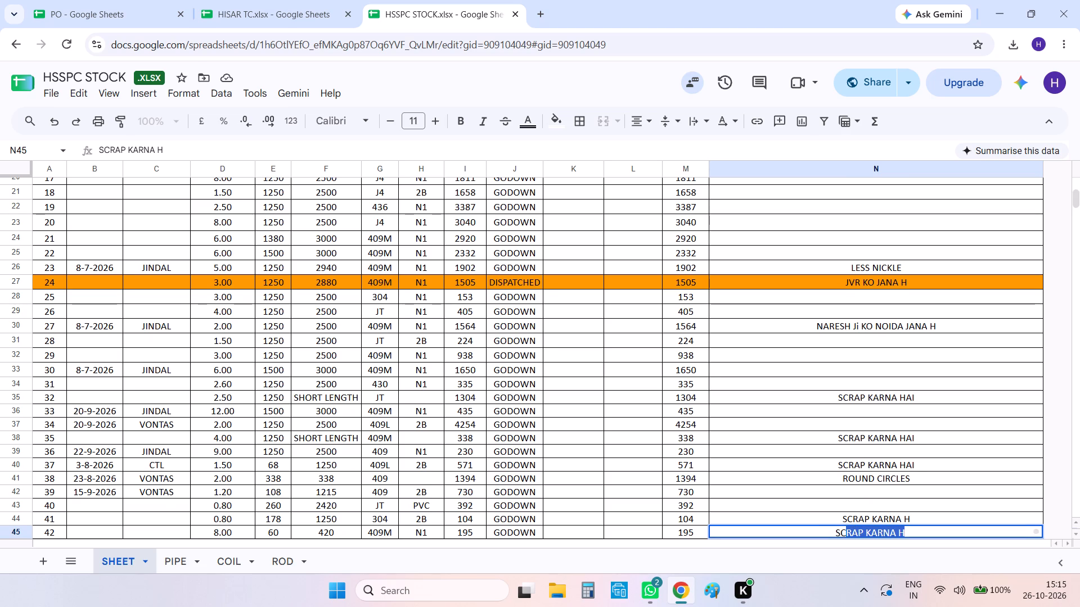
pyautogui.press('Down')
pyautogui.press('Up')
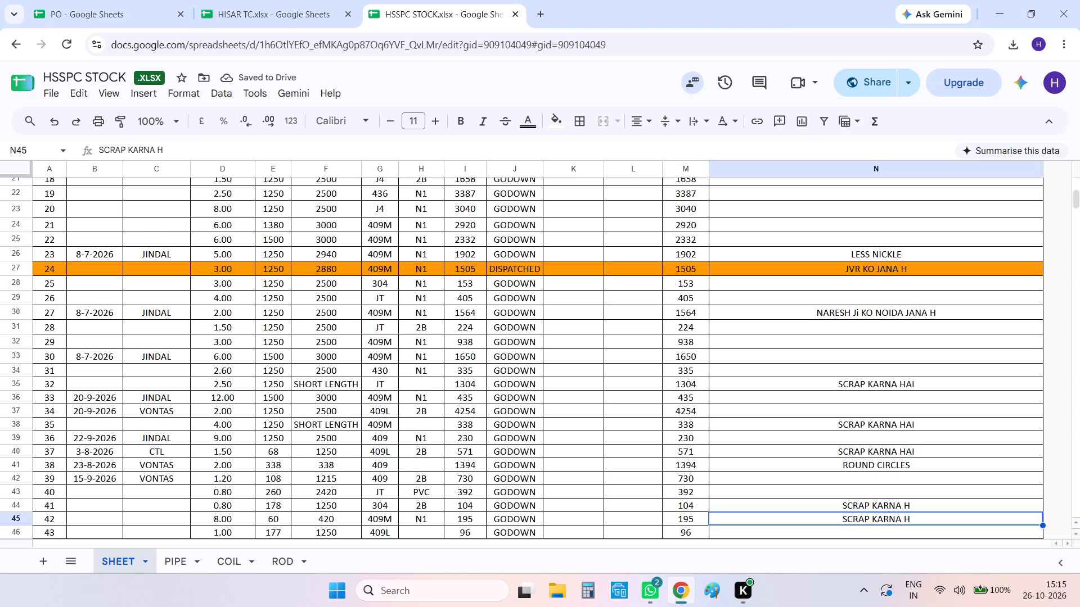
# Review the notes and statuses in the SHEET stock list from serial number 43 down to serial number 56.
pyautogui.press('Down')
pyautogui.press('Down')
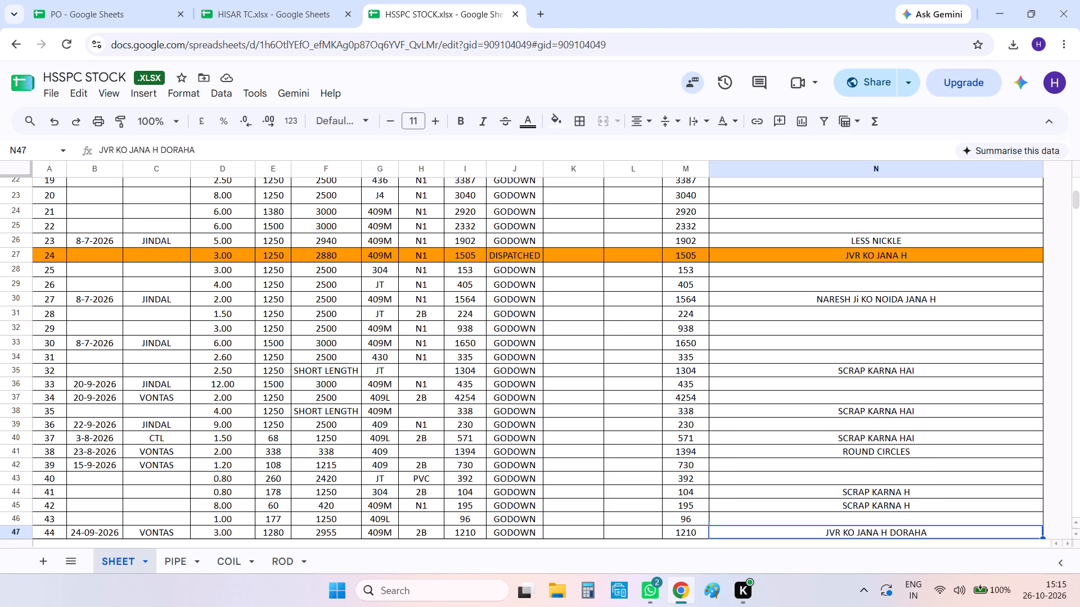
pyautogui.press('Down')
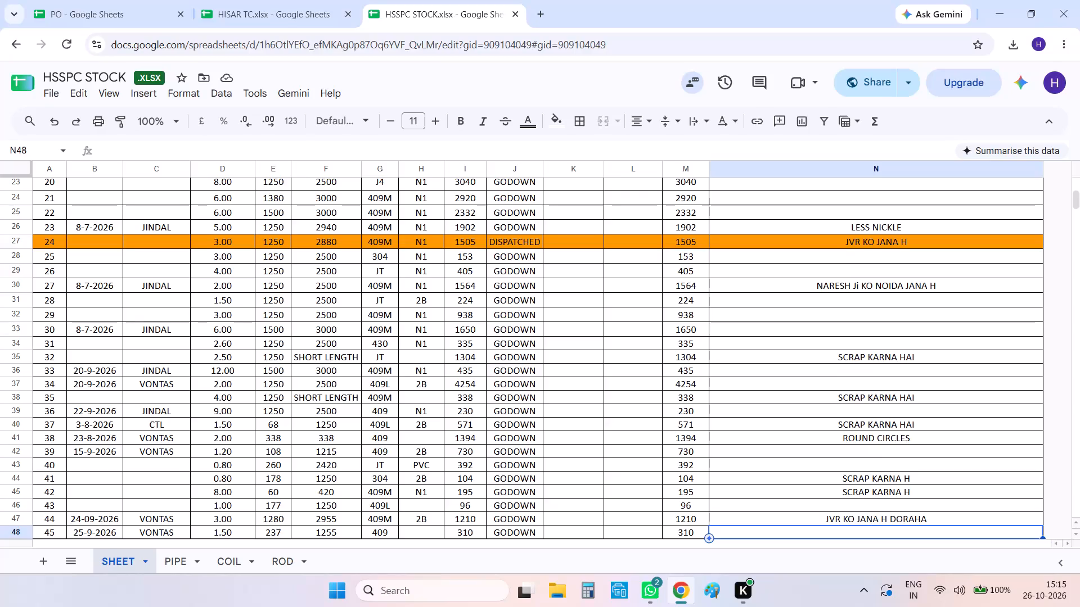
pyautogui.press('Down')
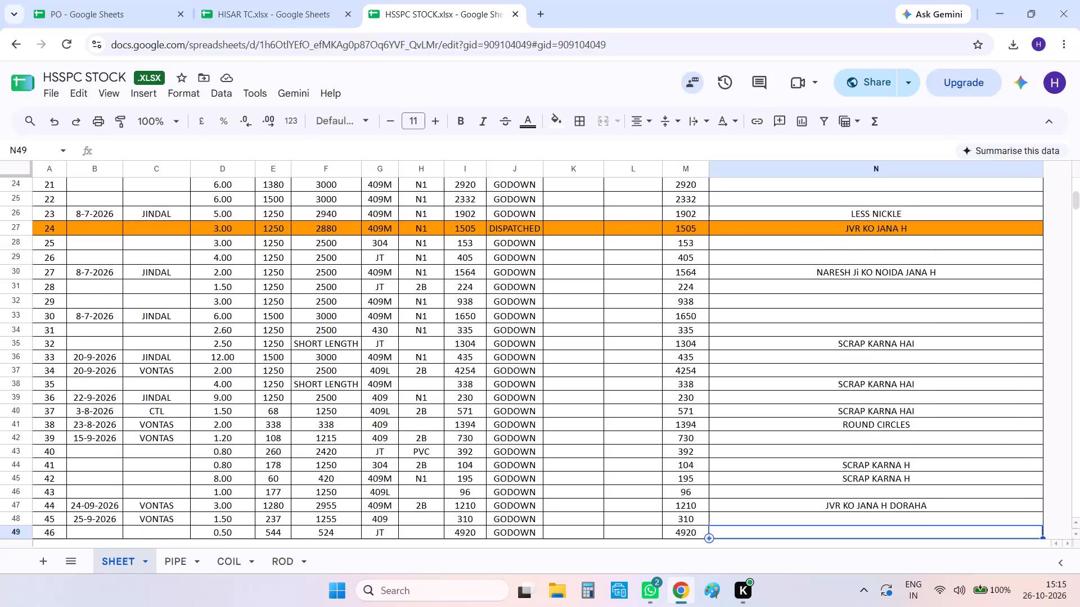
pyautogui.press('Down')
pyautogui.press('Down')
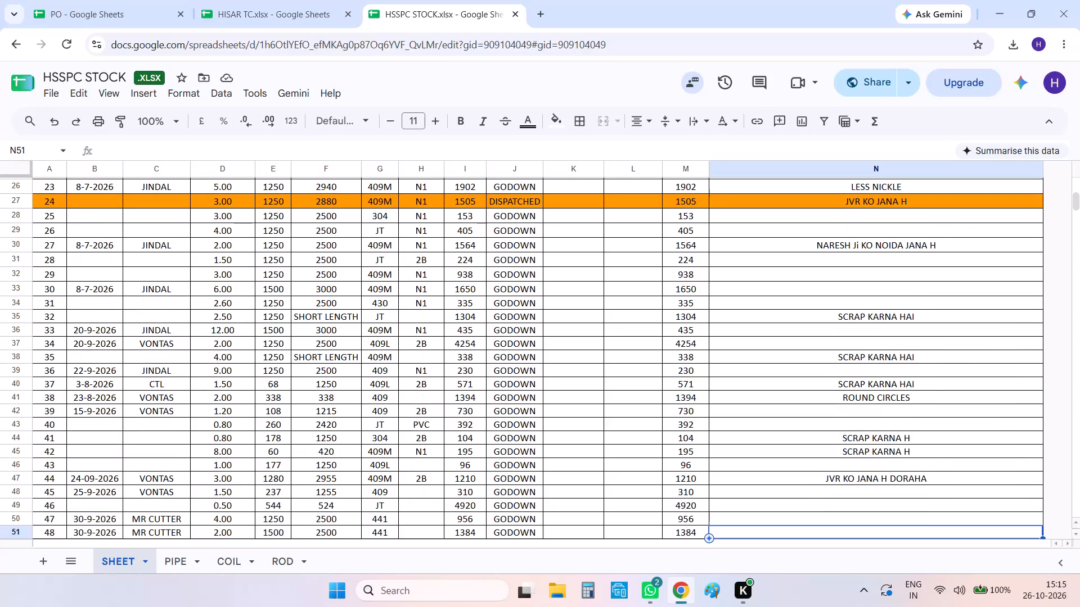
pyautogui.press('Down')
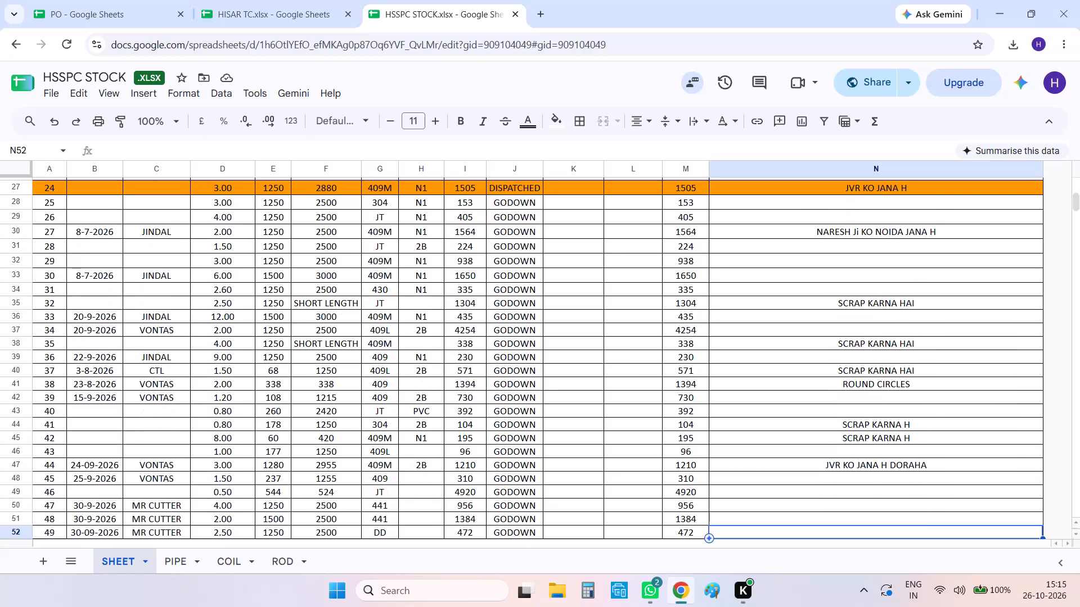
pyautogui.press('Down')
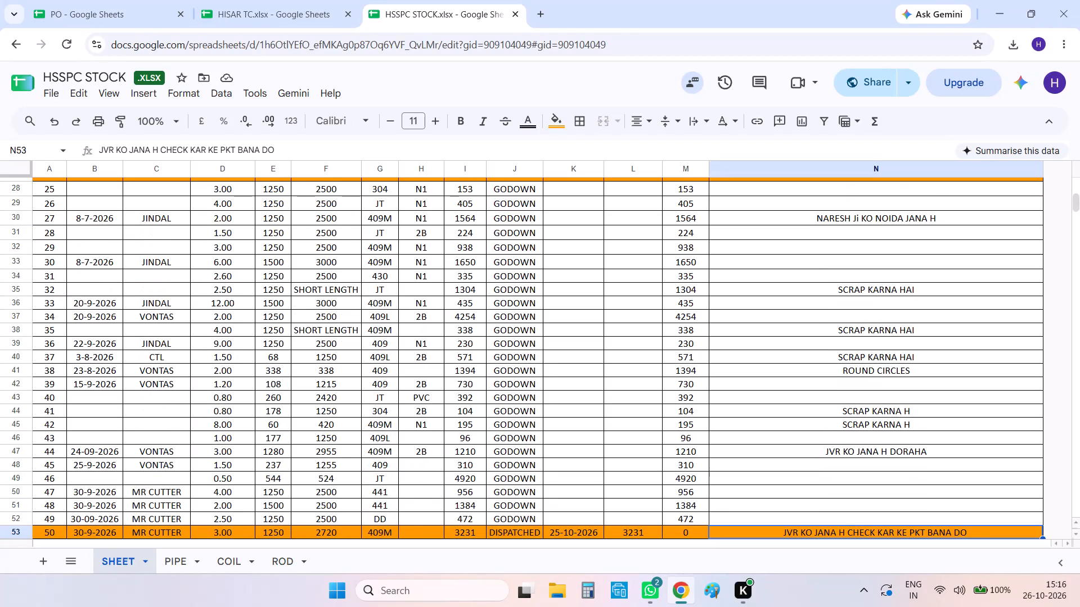
pyautogui.press('Down')
pyautogui.press('Down')
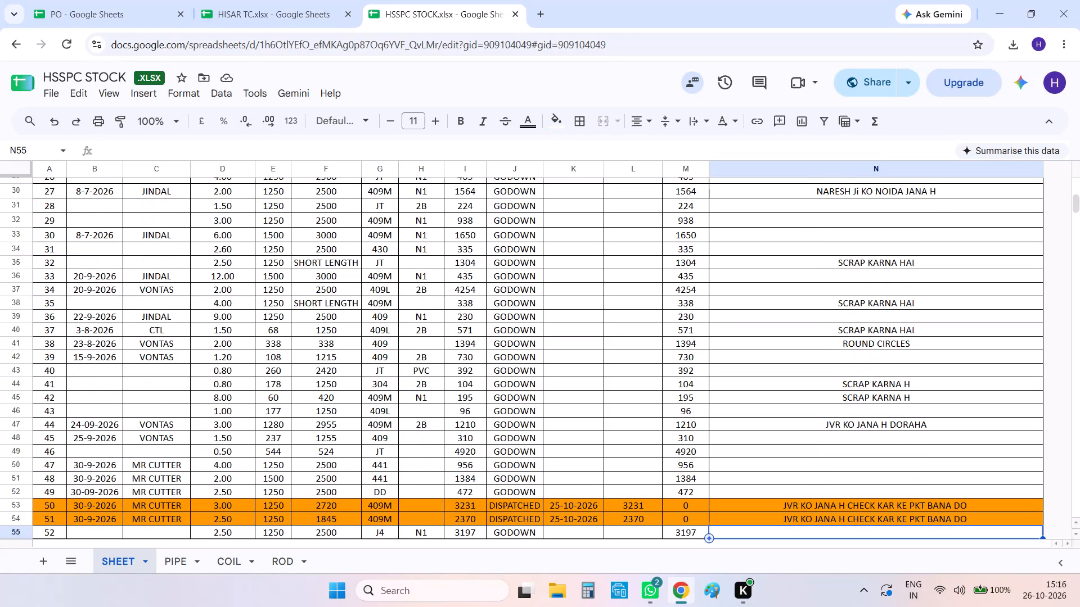
pyautogui.press('Down')
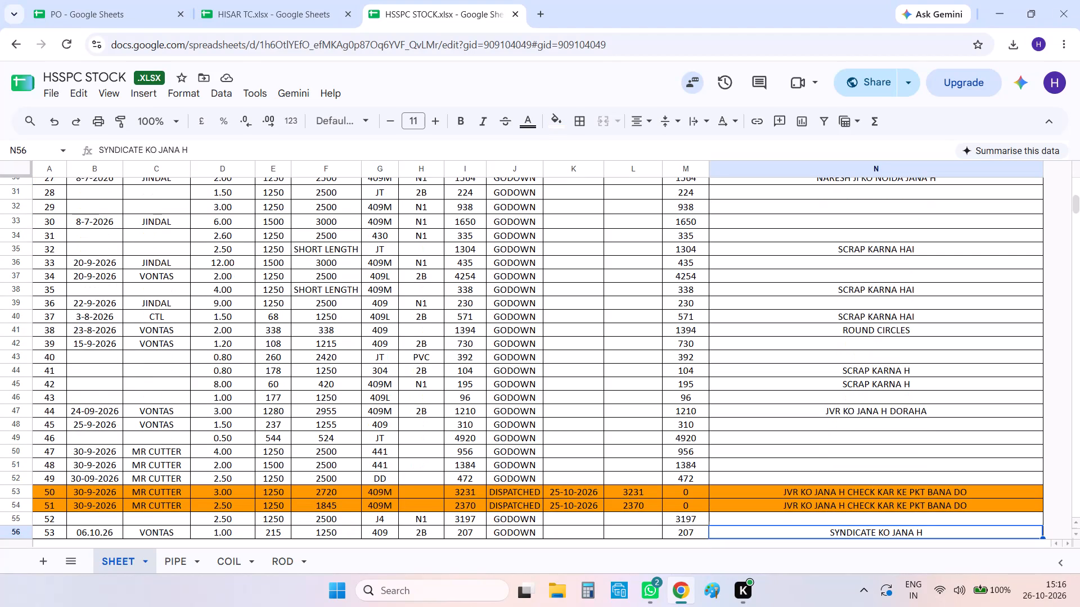
pyautogui.press('Down')
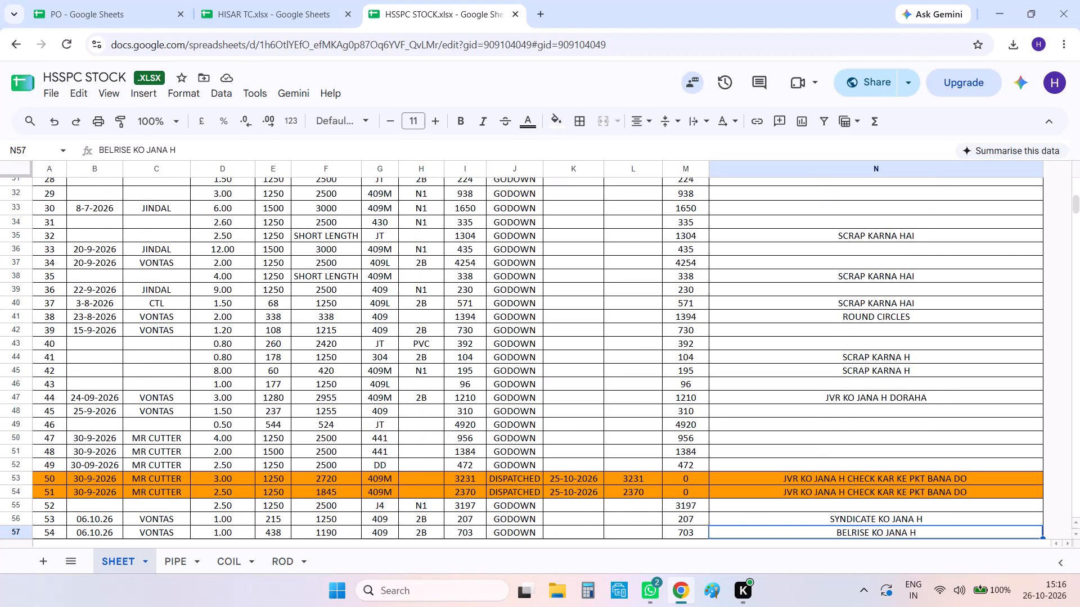
pyautogui.press('Down')
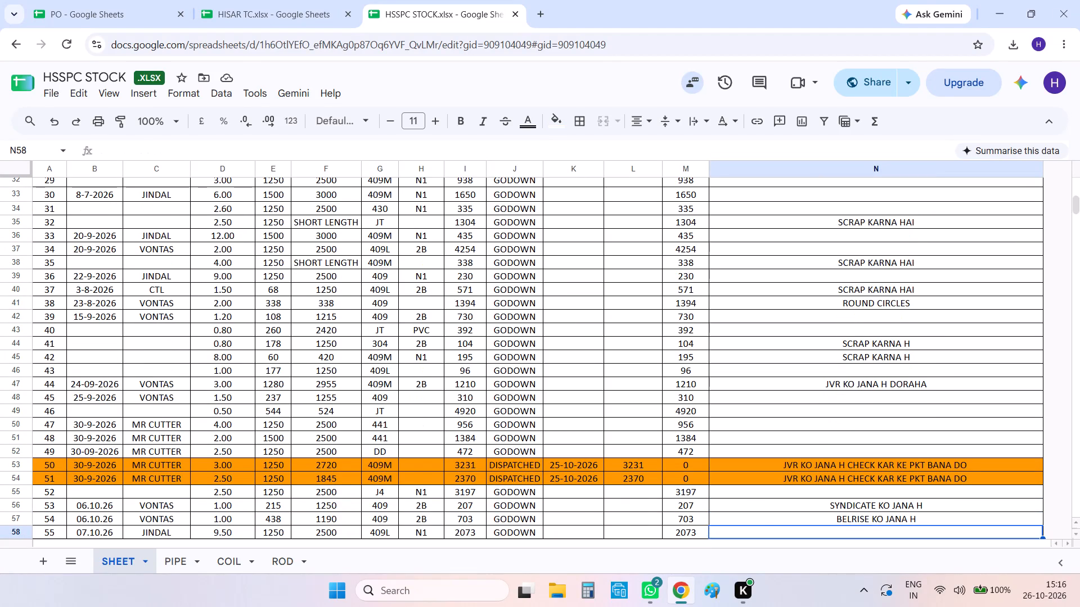
pyautogui.press('Down')
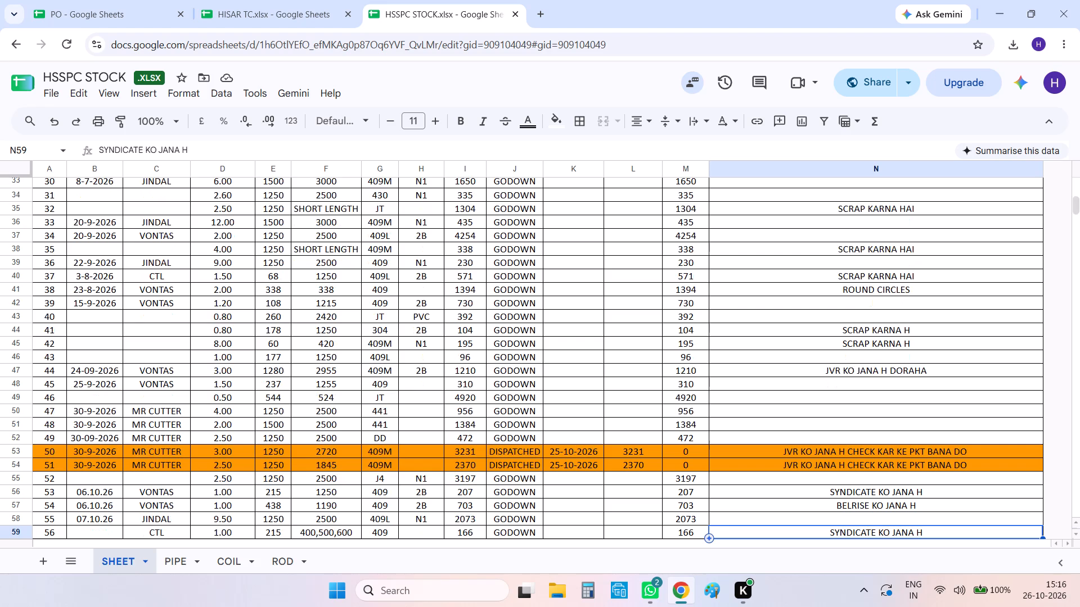
# Review the notes and dispatch statuses in the SHEET stock list from serial number 57 down to the last entry, serial number 78.
pyautogui.press('Down')
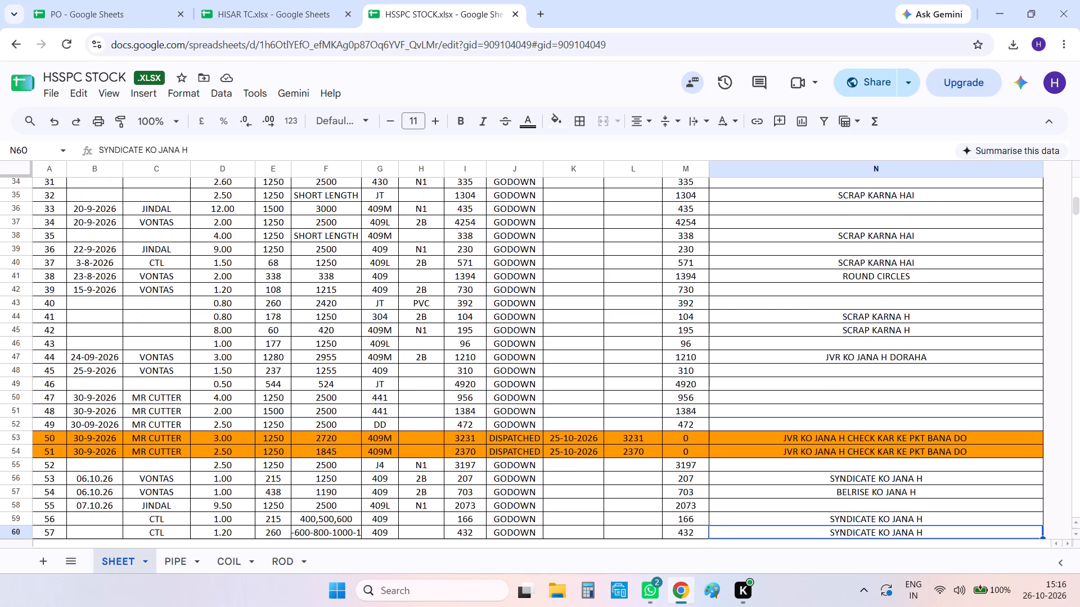
pyautogui.press('Down')
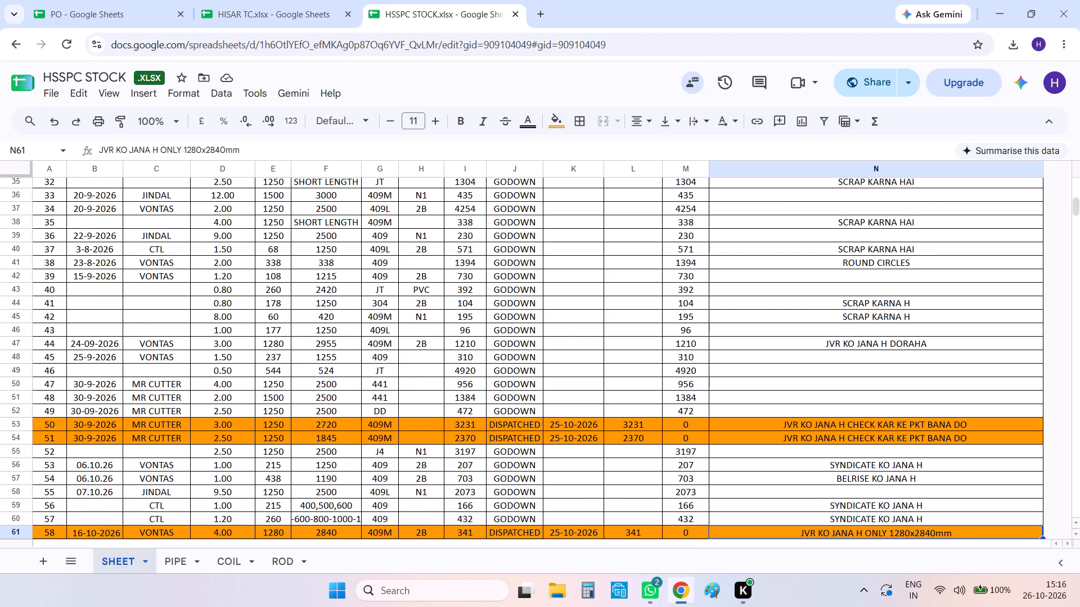
pyautogui.press('Down')
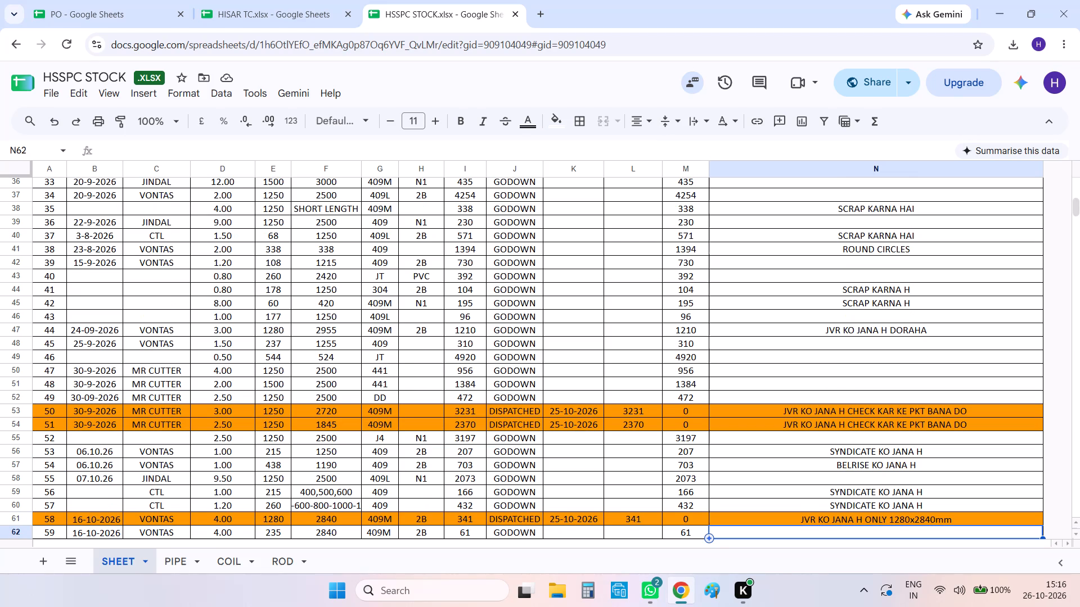
pyautogui.press('Down')
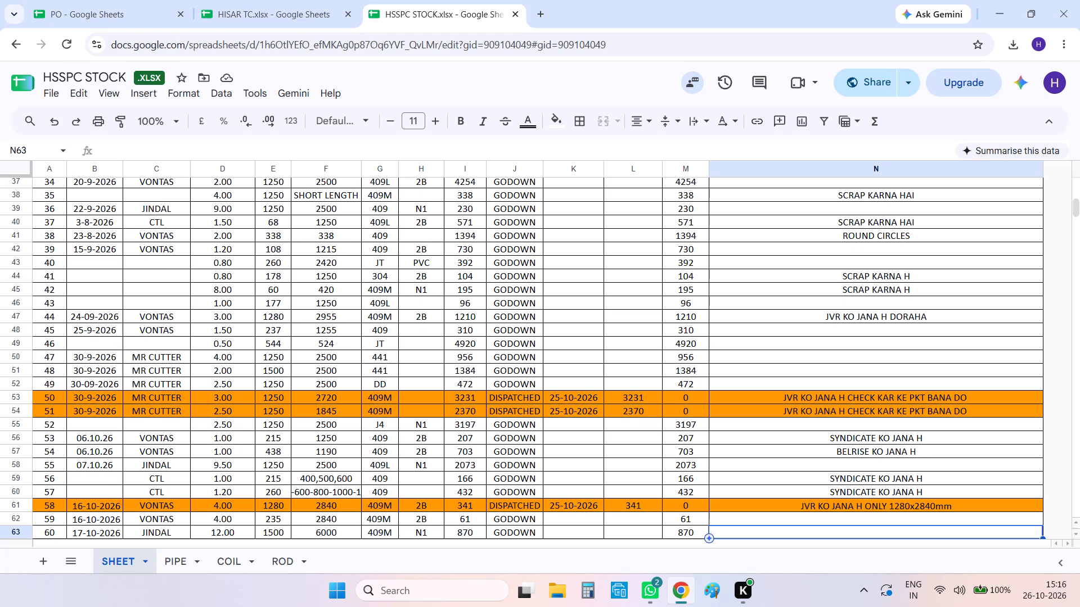
pyautogui.press('Down')
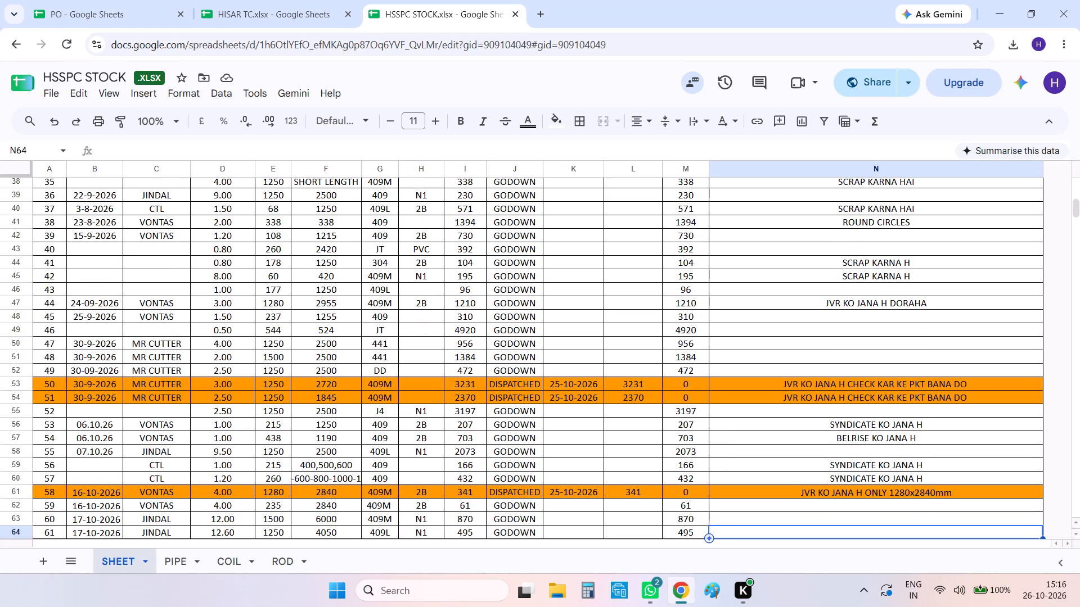
pyautogui.press('Down')
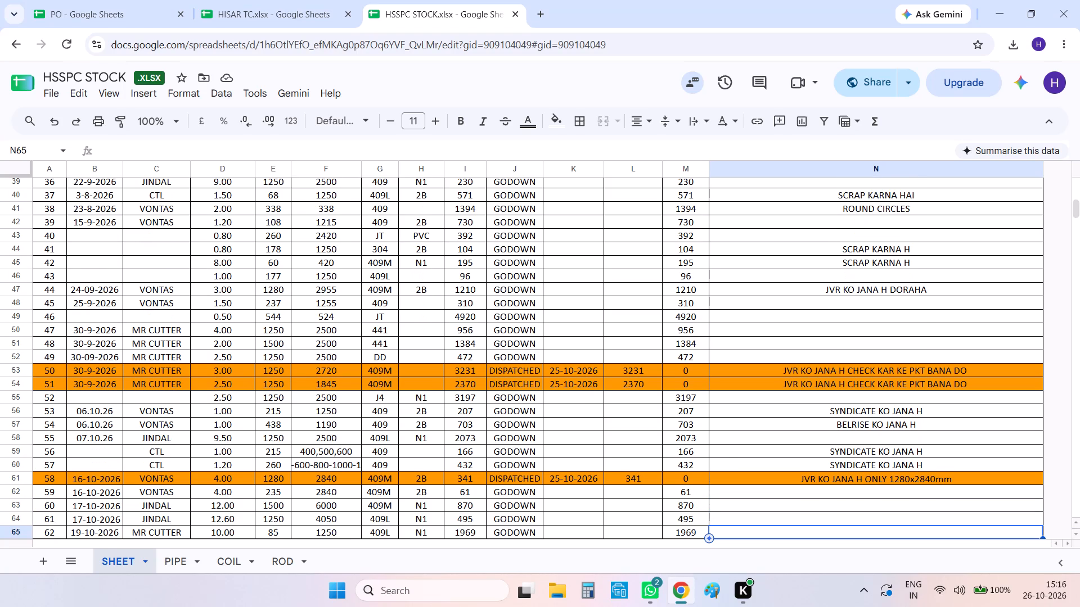
pyautogui.press('Down')
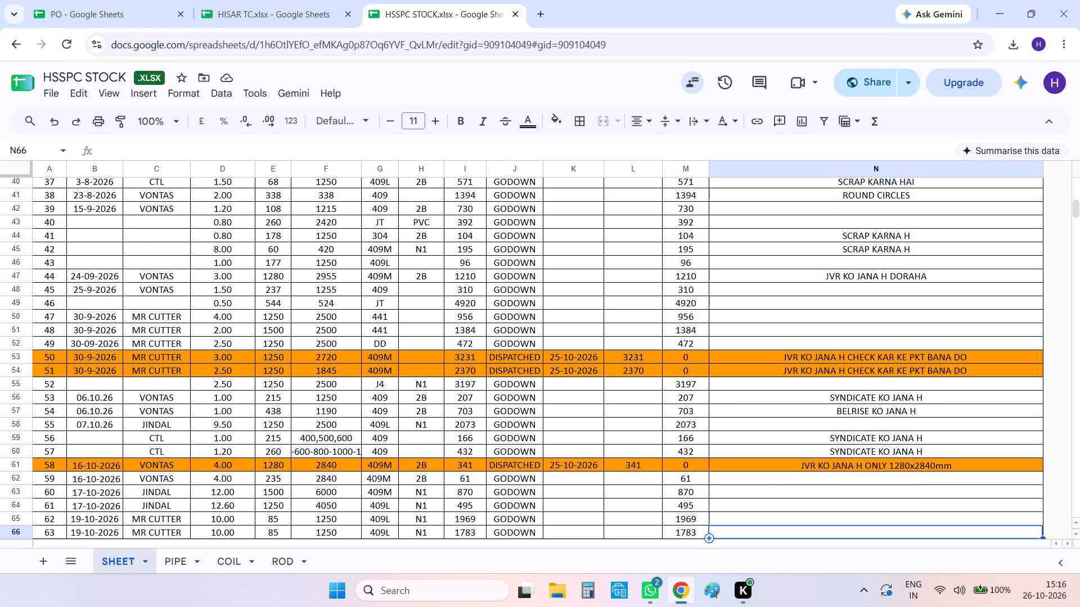
pyautogui.press('Down')
pyautogui.press('Down')
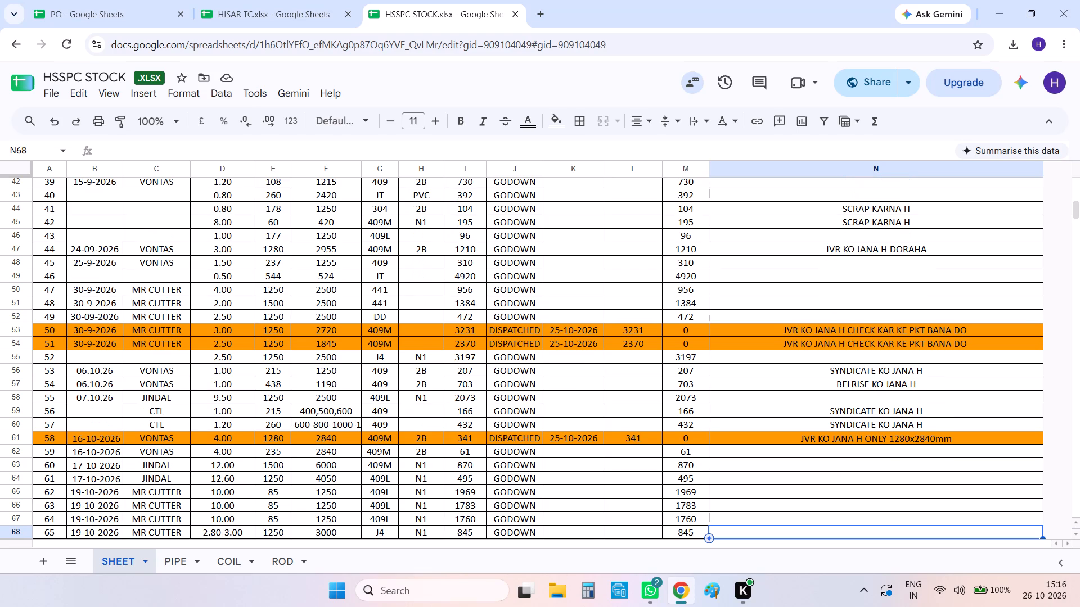
pyautogui.press('Down')
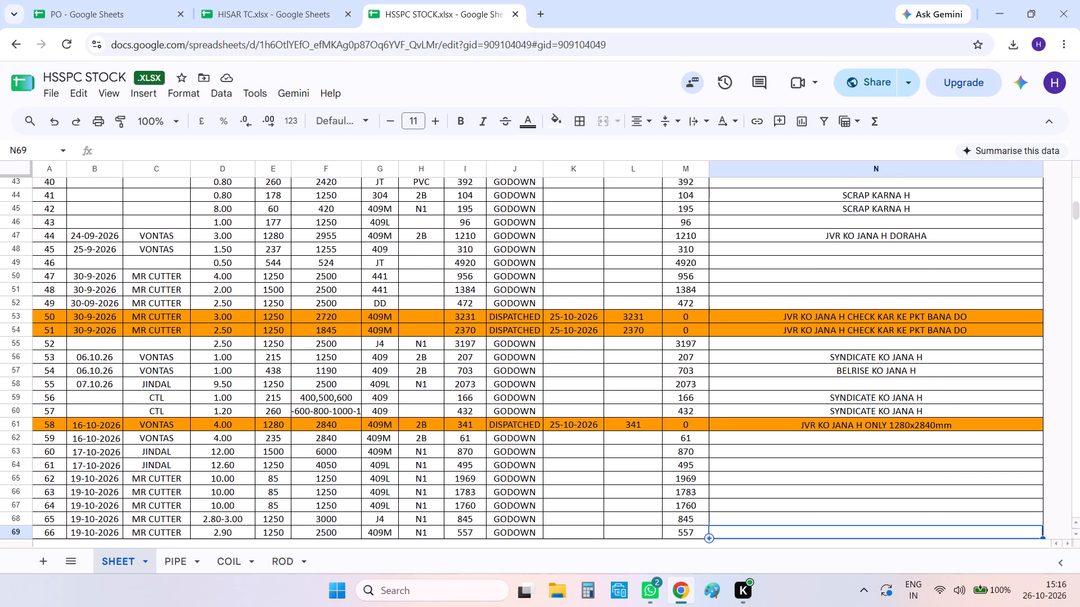
pyautogui.press('Down')
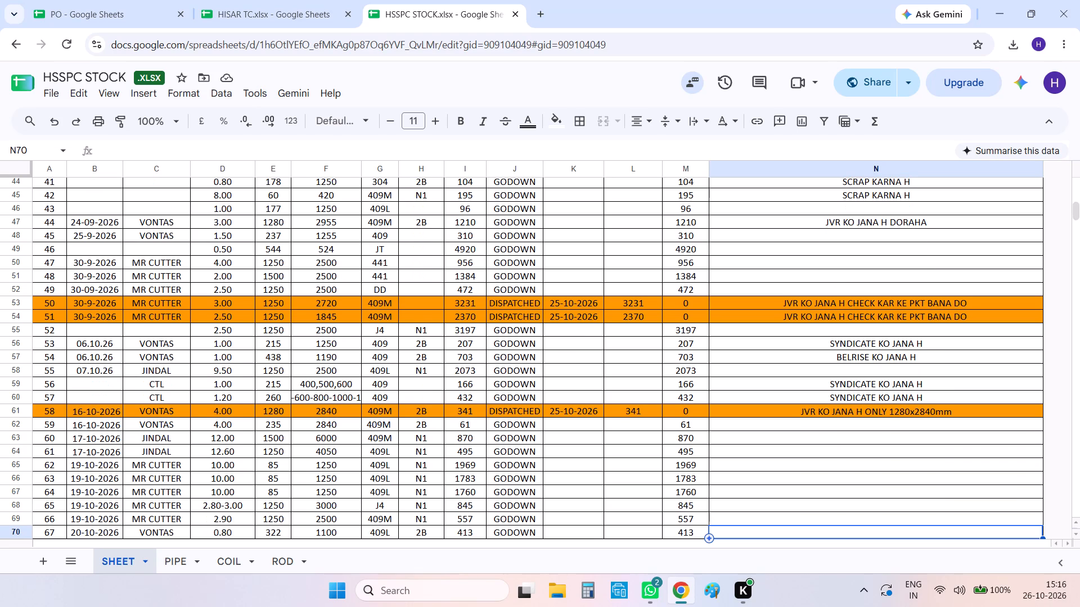
pyautogui.press('Down')
pyautogui.press('Down')
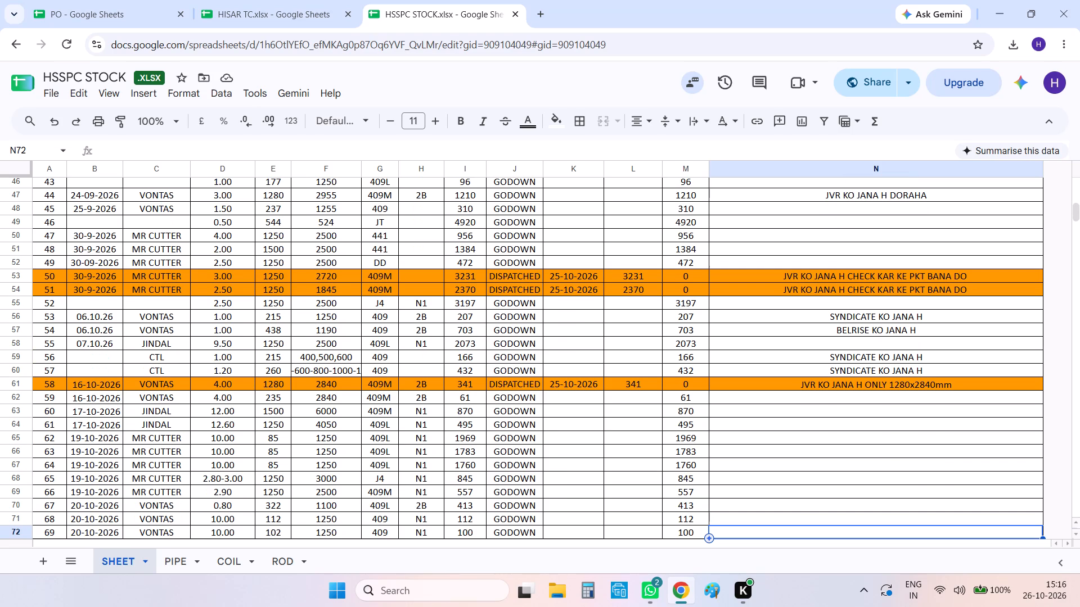
pyautogui.press('Down')
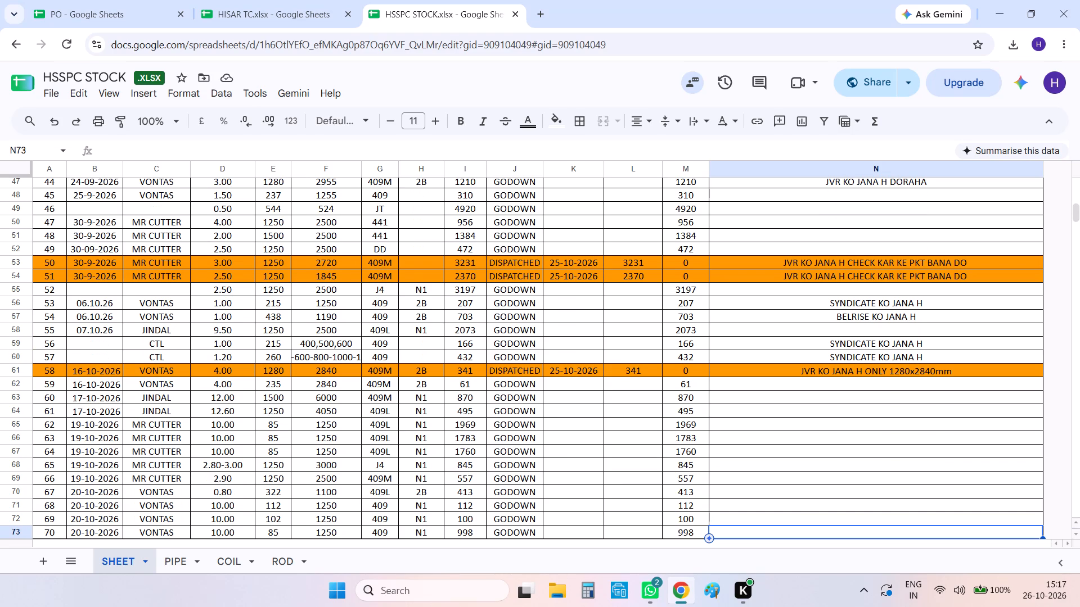
pyautogui.press('Down')
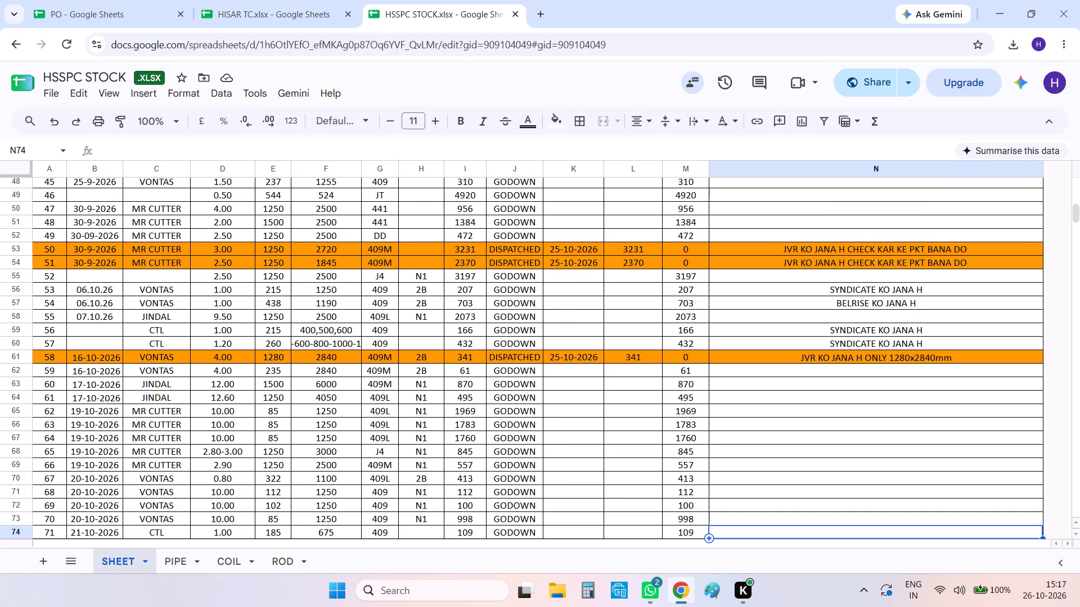
pyautogui.press('Down')
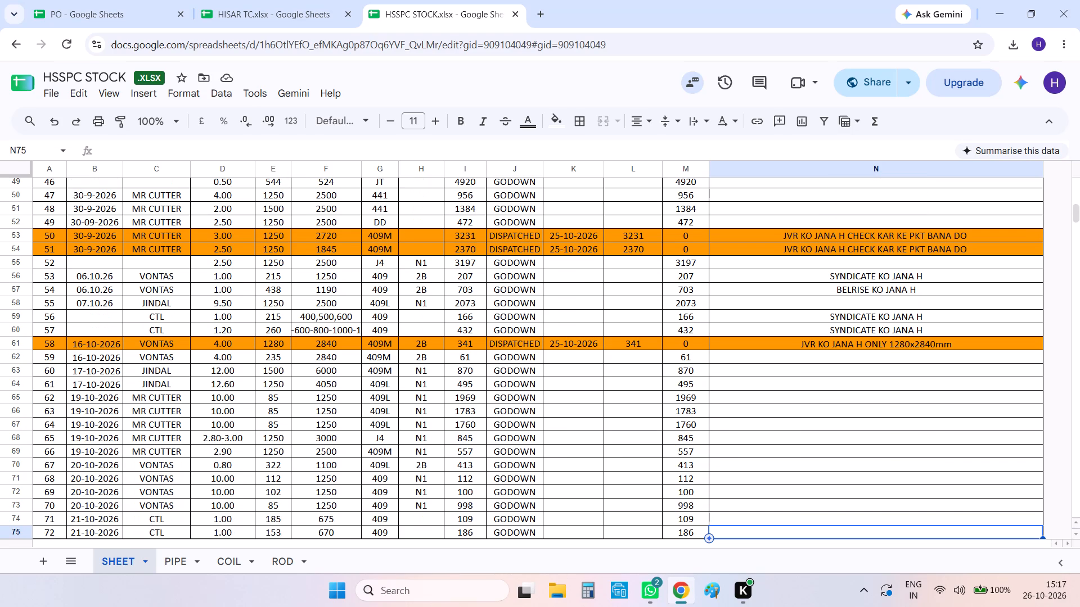
pyautogui.press('Down')
pyautogui.press('Down')
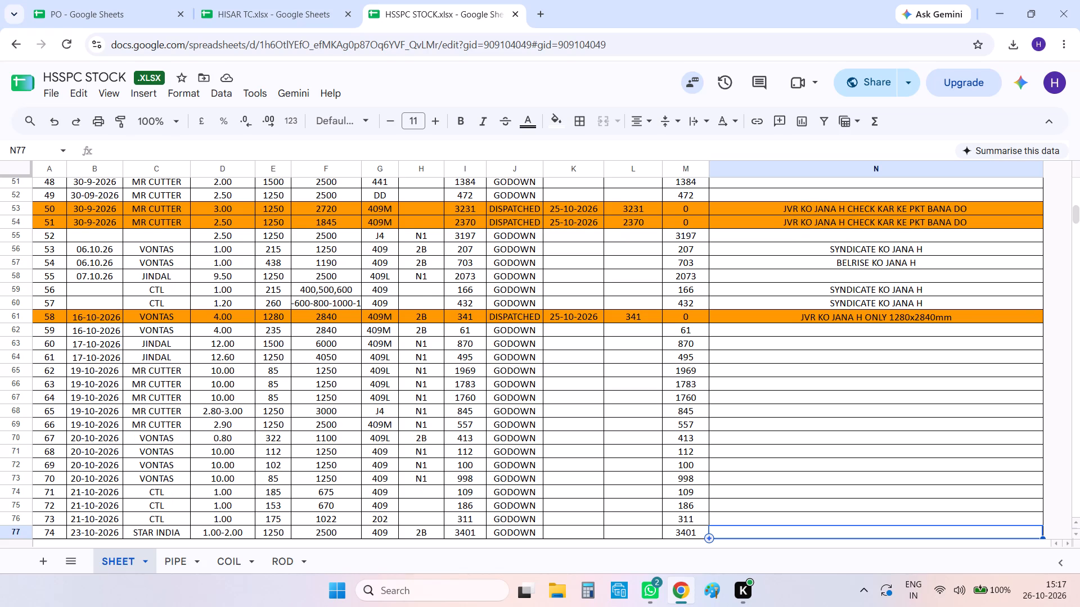
pyautogui.press('Down')
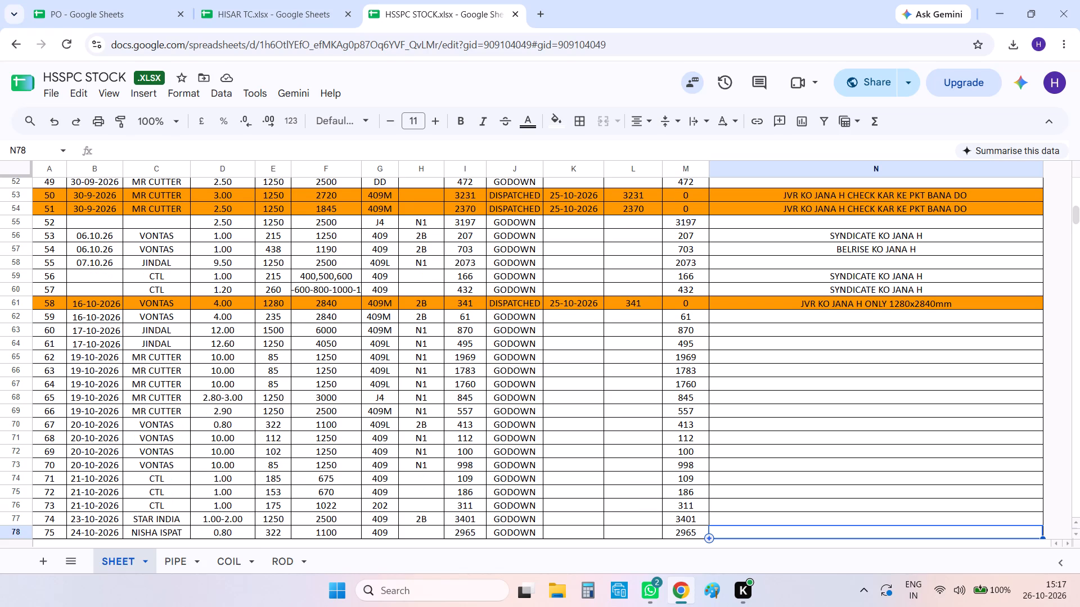
pyautogui.press('Down')
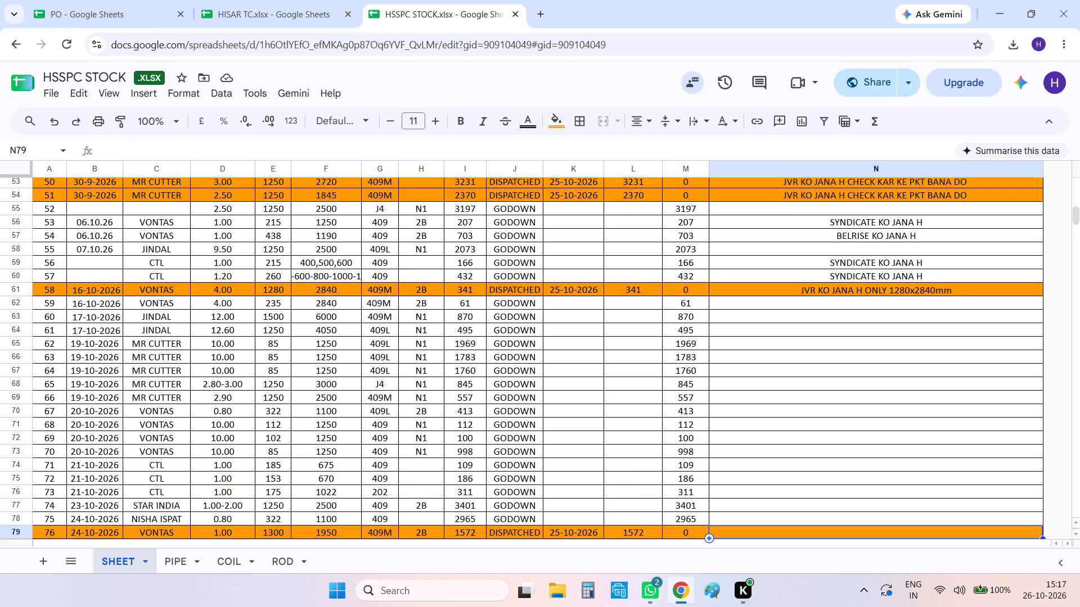
pyautogui.press('Down')
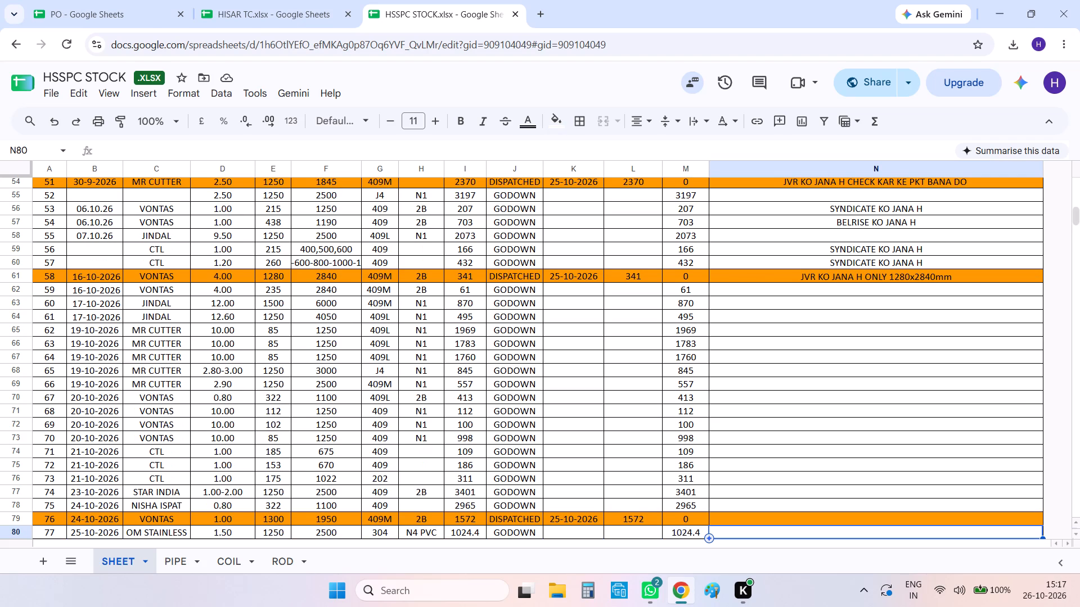
pyautogui.press('Down')
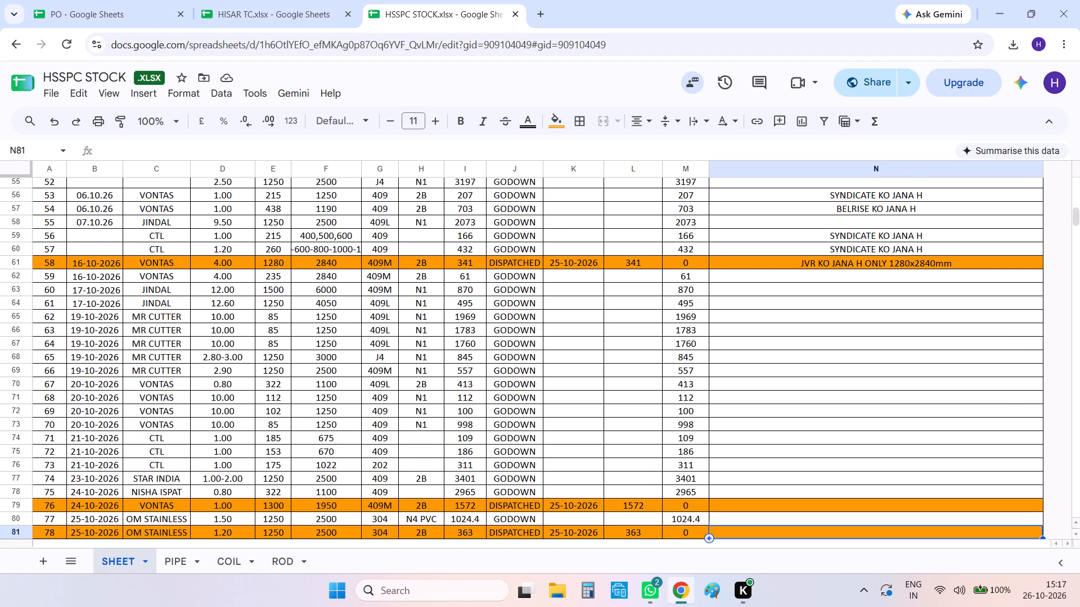
pyautogui.press('Down')
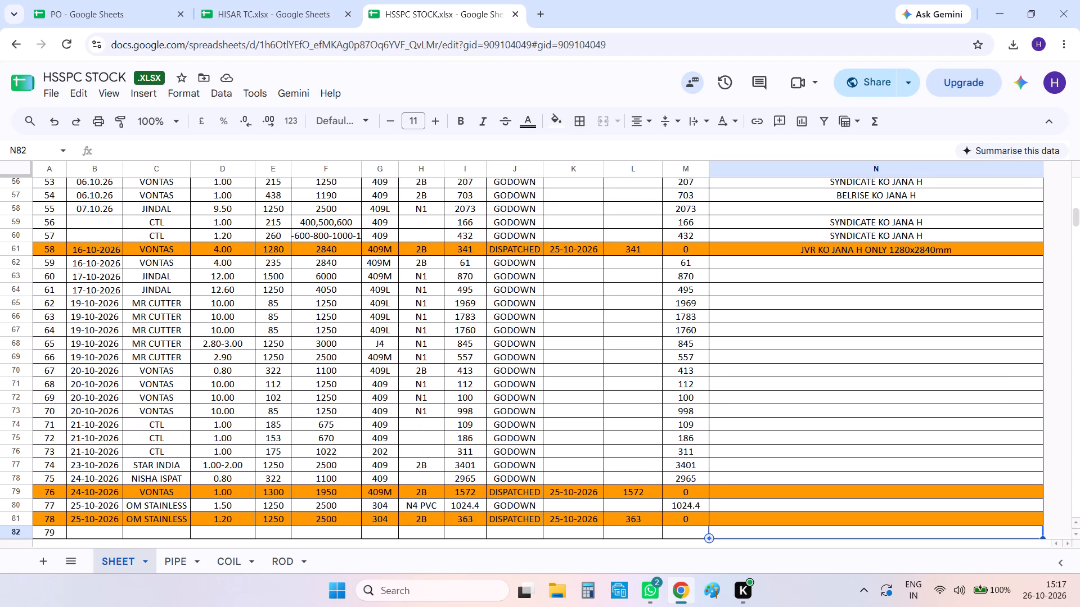
pyautogui.press('Down')
pyautogui.press('Up')
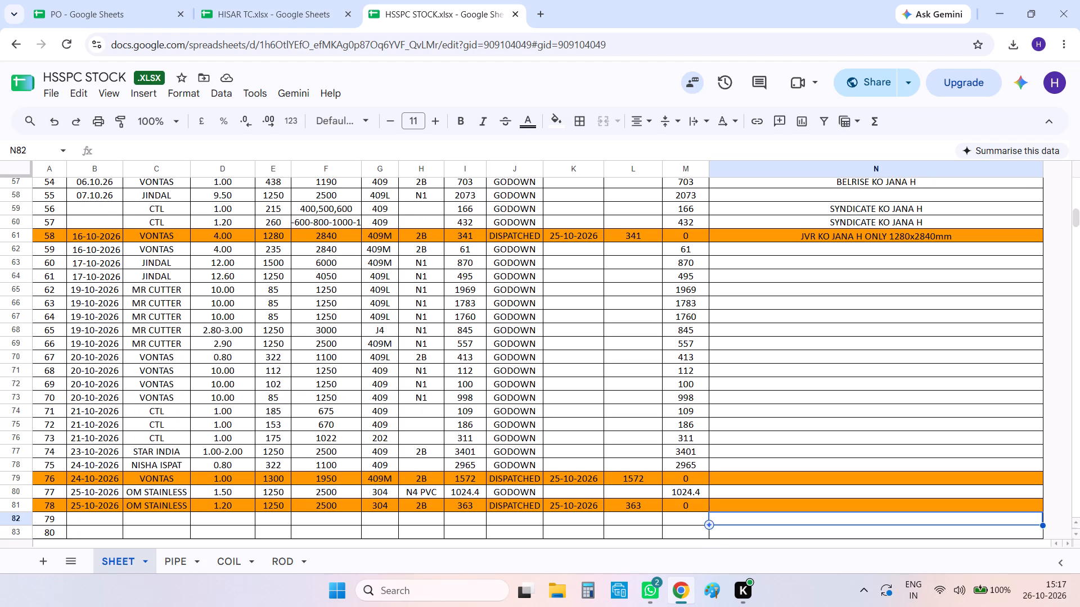
pyautogui.press('Up')
pyautogui.press('Down')
pyautogui.press('Up')
pyautogui.press('Up')
pyautogui.press('Down')
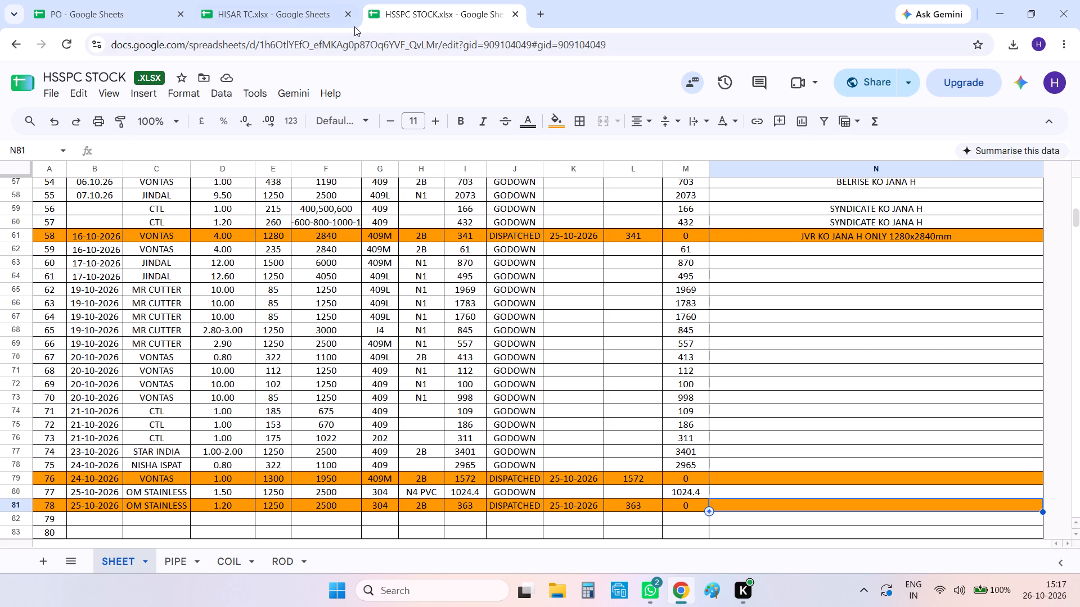
# Check the entries in the ROD stock list.
pyautogui.click(283, 566)
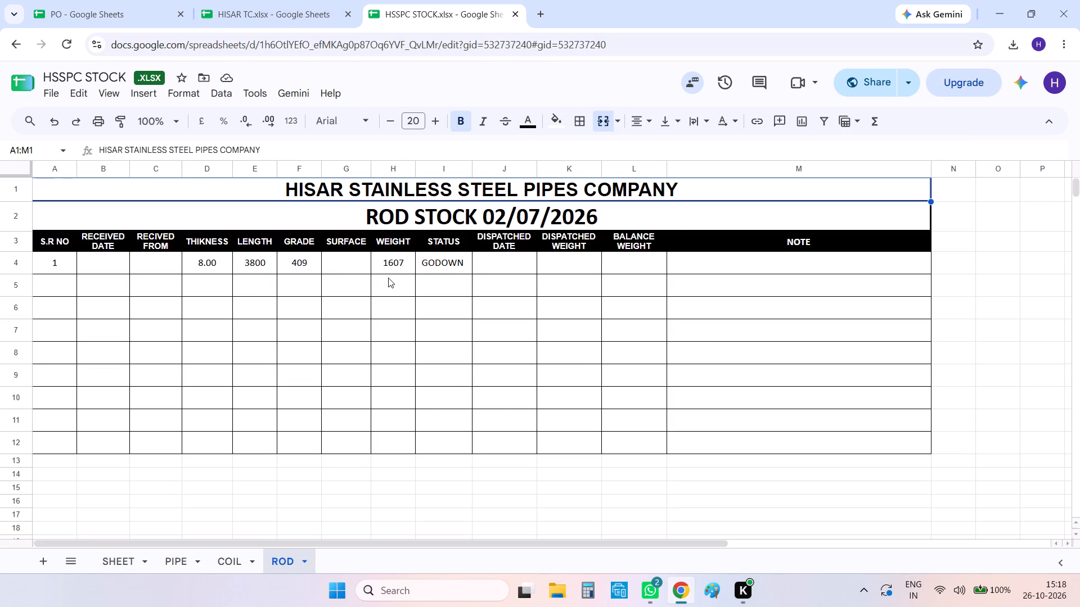
# Review the statuses, notes and remarks in the COIL stock list from its first entries down to the last entry, serial number 52.
pyautogui.click(227, 560)
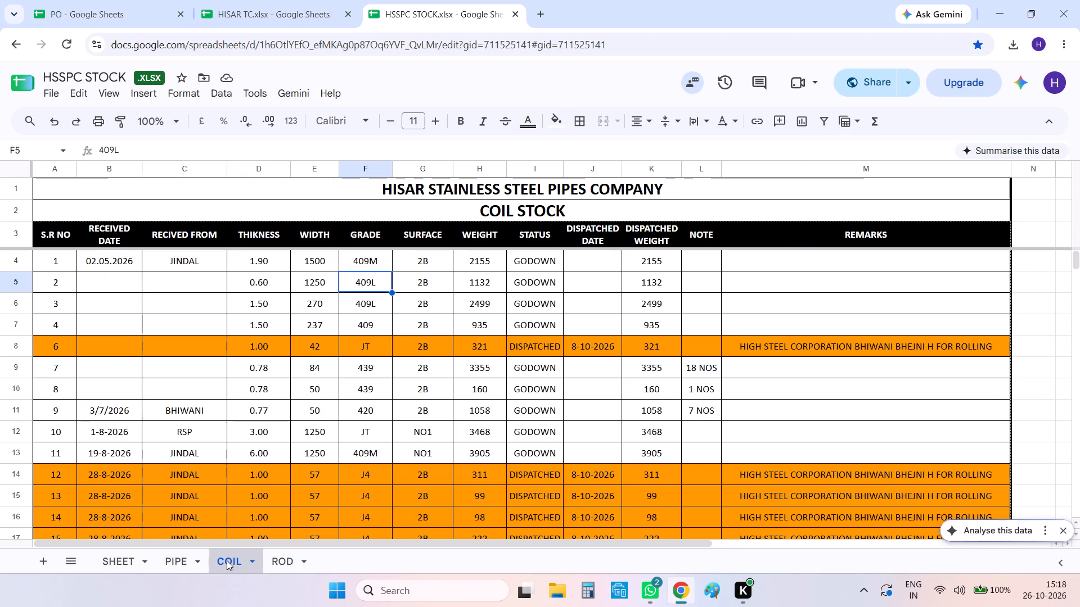
pyautogui.press('Down')
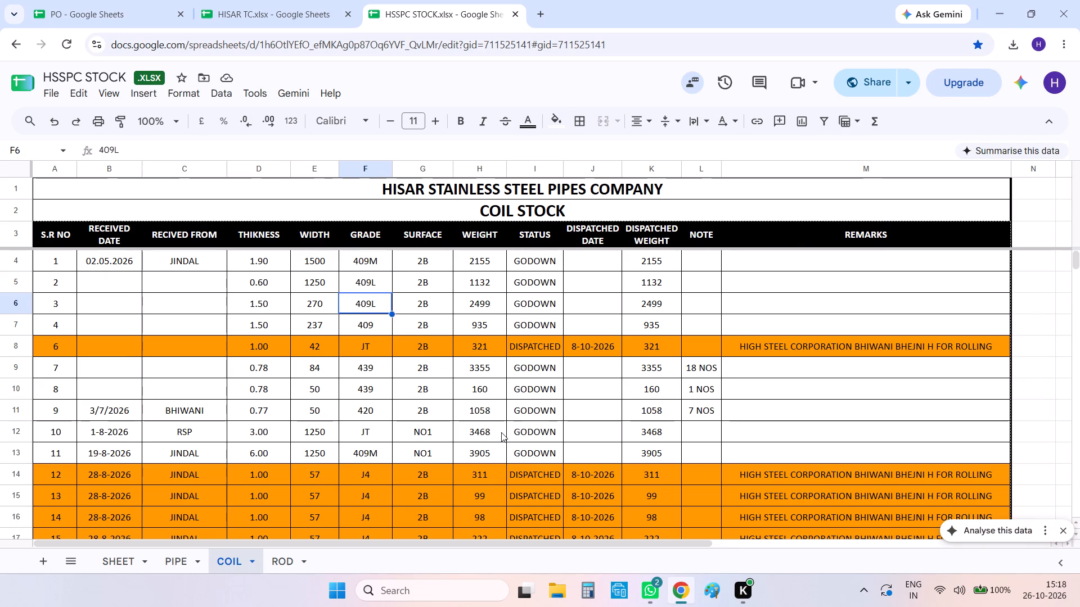
pyautogui.press('Down')
pyautogui.press('Down')
pyautogui.press('Down')
pyautogui.press('Down')
pyautogui.press('Down')
pyautogui.press('Down')
pyautogui.press('Down')
pyautogui.press('Down')
pyautogui.press('Down')
pyautogui.press('Down')
pyautogui.press('Down')
pyautogui.press('Down')
pyautogui.press('Down')
pyautogui.press('Down')
pyautogui.press('Down')
pyautogui.press('Down')
pyautogui.press('Down')
pyautogui.press('Down')
pyautogui.press('Down')
pyautogui.press('Down')
pyautogui.press('Down')
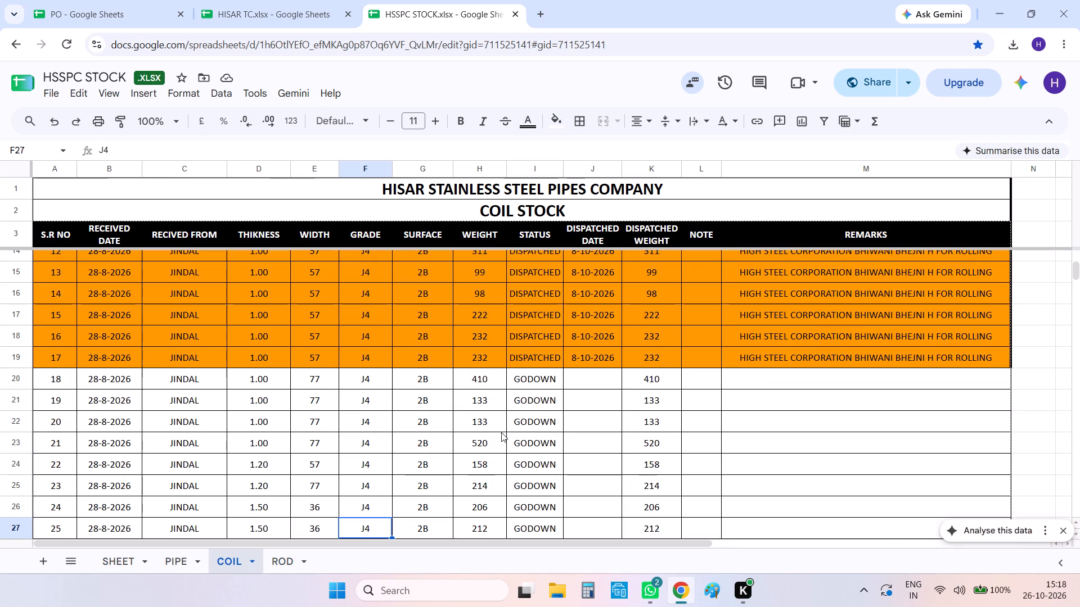
pyautogui.press('Down')
pyautogui.press('Down')
pyautogui.press('Down')
pyautogui.press('Down')
pyautogui.press('Down')
pyautogui.press('Down')
pyautogui.press('Down')
pyautogui.press('Down')
pyautogui.press('Down')
pyautogui.press('Down')
pyautogui.press('Down')
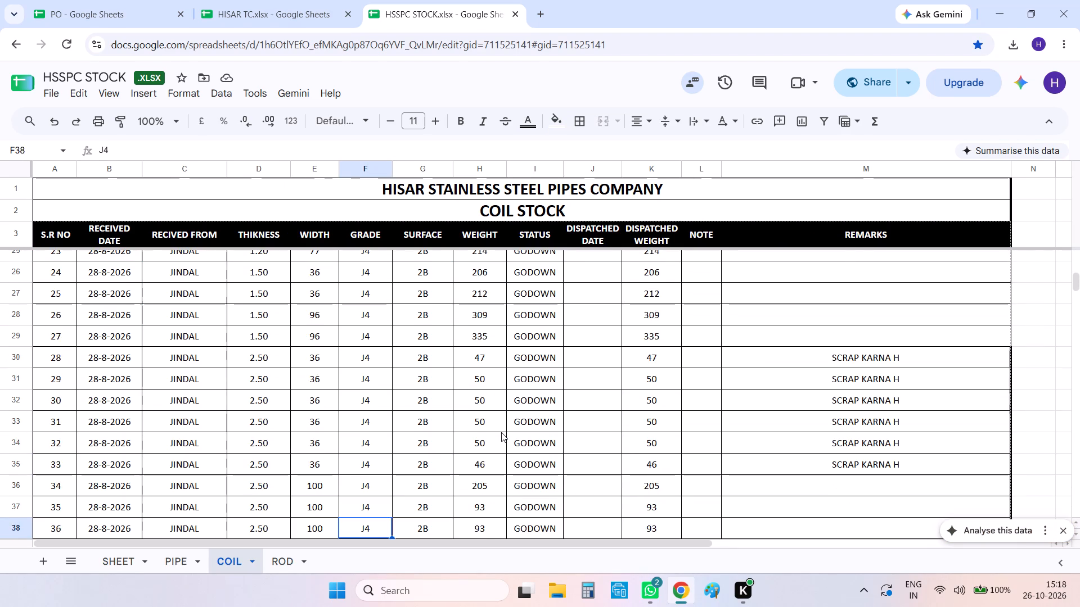
pyautogui.press('Down')
pyautogui.press('Down')
pyautogui.press('Down')
pyautogui.press('Down')
pyautogui.press('Down')
pyautogui.press('Down')
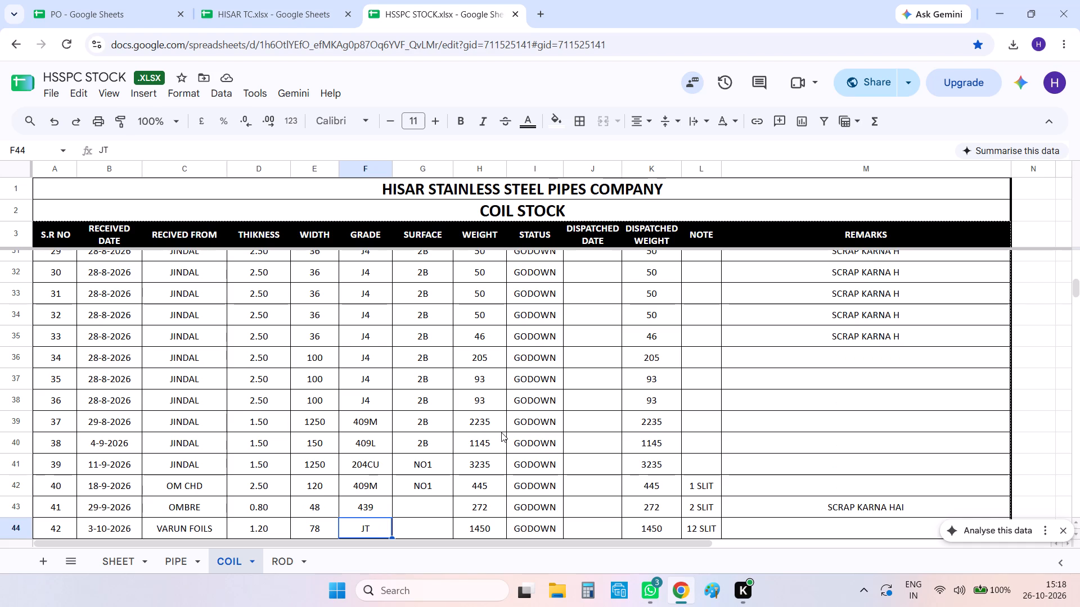
pyautogui.press('Down')
pyautogui.press('Down')
pyautogui.press('Down')
pyautogui.press('Down')
pyautogui.press('Down')
pyautogui.press('Down')
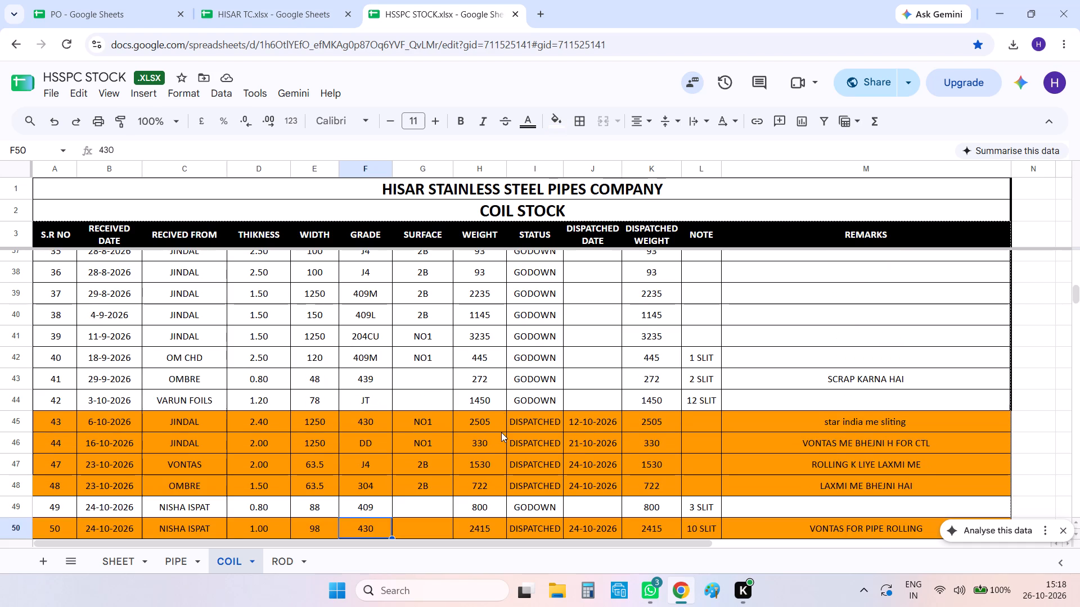
pyautogui.press('Down')
pyautogui.press('Down')
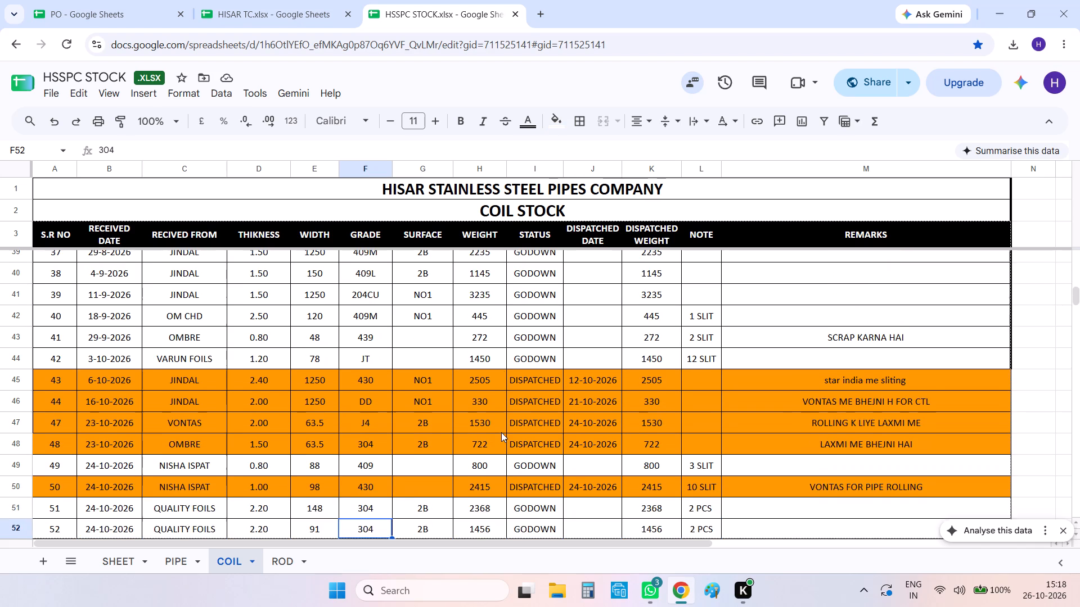
pyautogui.press('Down')
pyautogui.press('Down')
# Re-examine the COIL stock entries and their remarks from the end of the list back up to serial number 22.
pyautogui.press('Up')
pyautogui.press('Up')
pyautogui.press('Up')
pyautogui.press('Up')
pyautogui.press('Up')
pyautogui.press('Up')
pyautogui.press('Up')
pyautogui.press('Up')
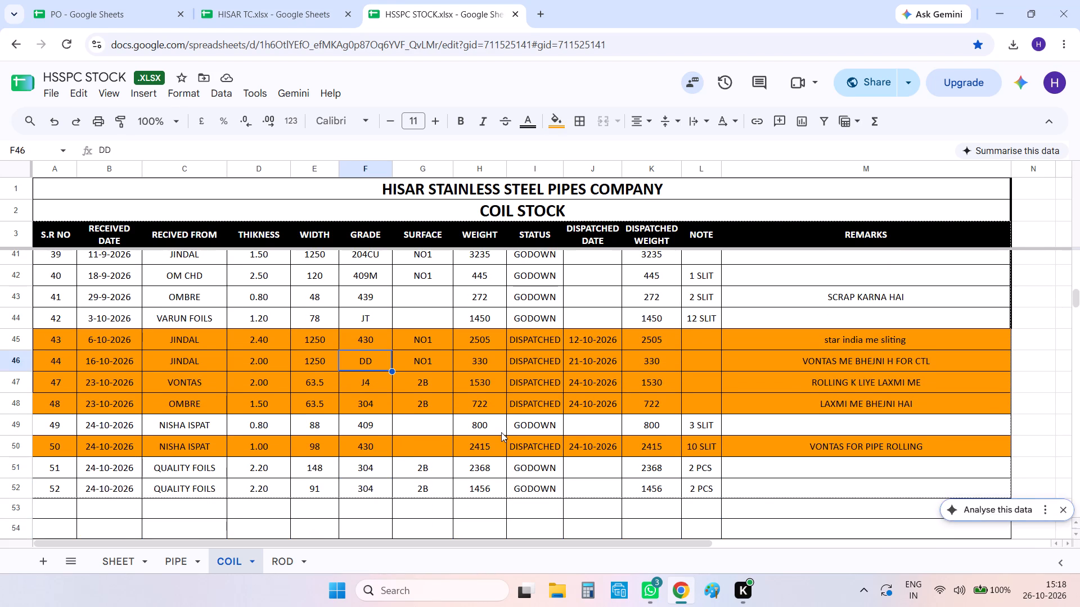
pyautogui.press('Up')
pyautogui.press('Up')
pyautogui.press('Up')
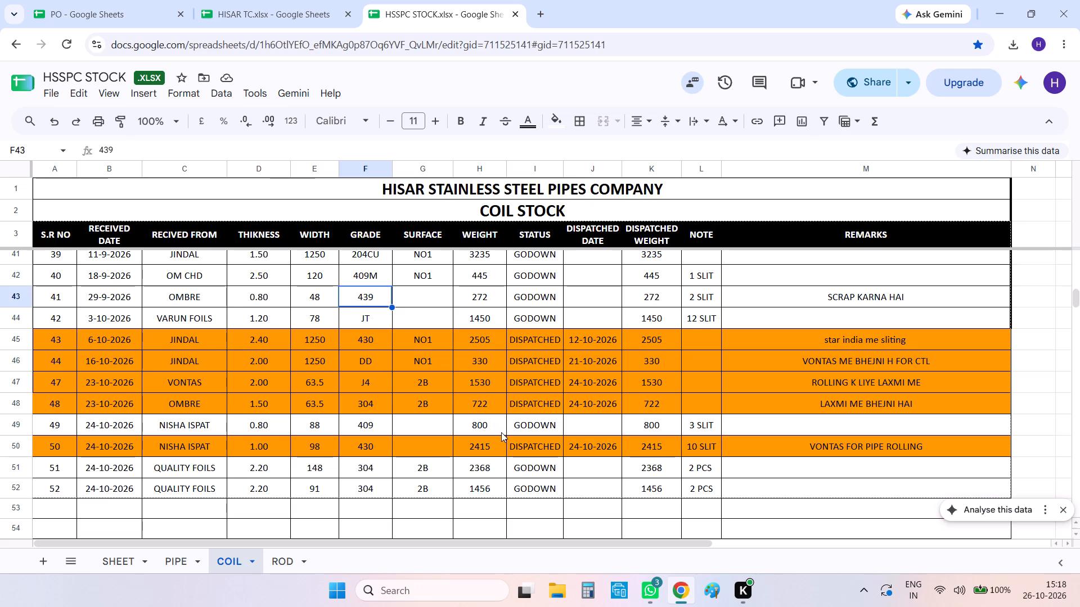
pyautogui.press('Up')
pyautogui.press('Up')
pyautogui.press('Up')
pyautogui.press('Up')
pyautogui.press('Up')
pyautogui.press('Up')
pyautogui.press('Up')
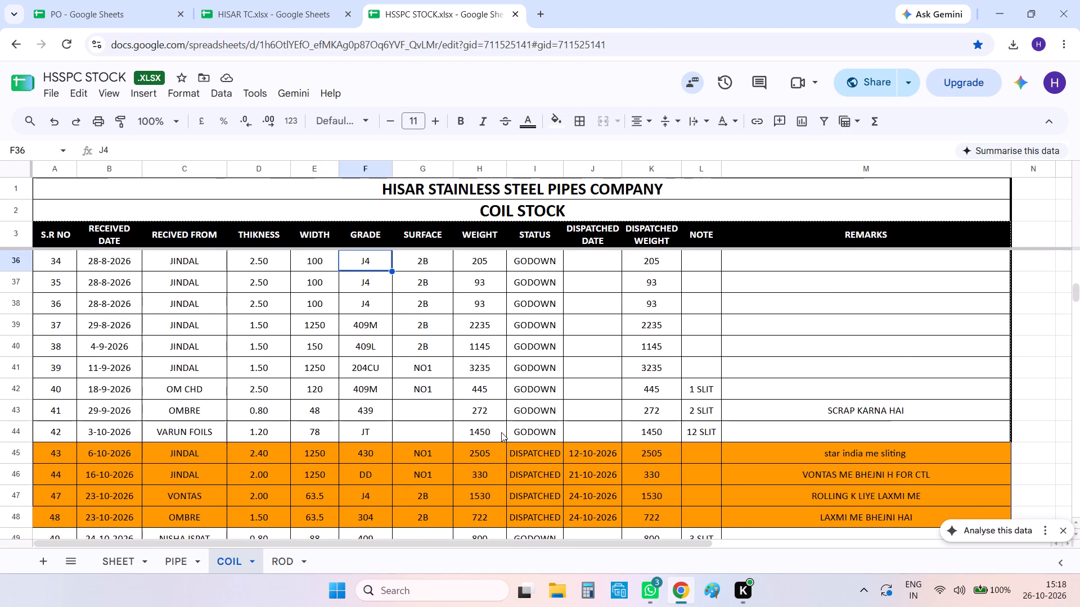
pyautogui.press('Up')
pyautogui.press('Up')
pyautogui.press('Up')
pyautogui.press('Up')
pyautogui.press('Up')
pyautogui.press('Up')
pyautogui.press('Up')
pyautogui.press('Up')
pyautogui.press('Up')
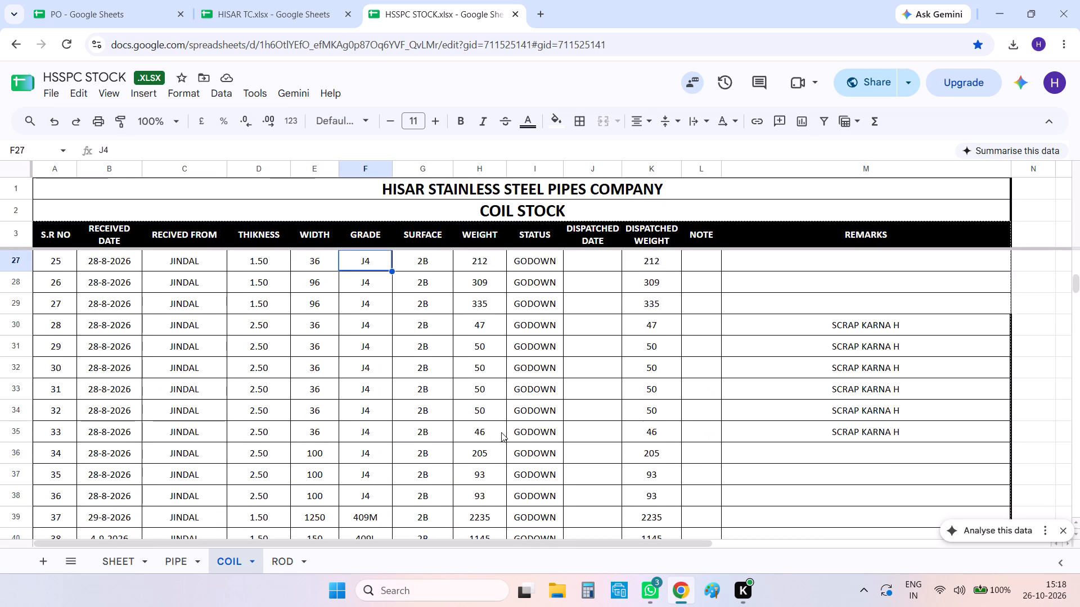
pyautogui.press('Up')
pyautogui.press('Up')
pyautogui.press('Up')
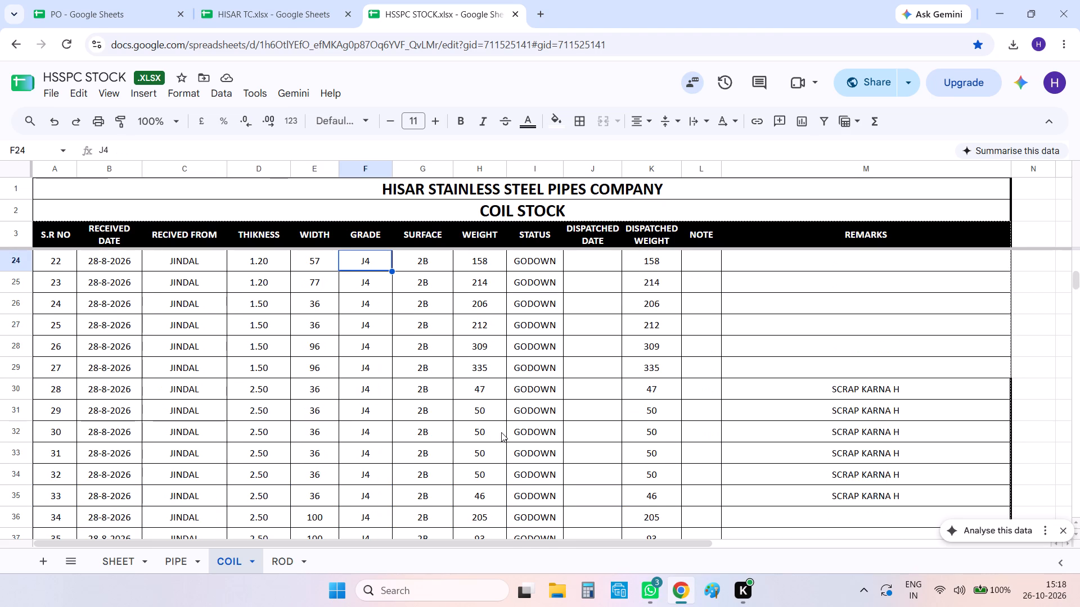